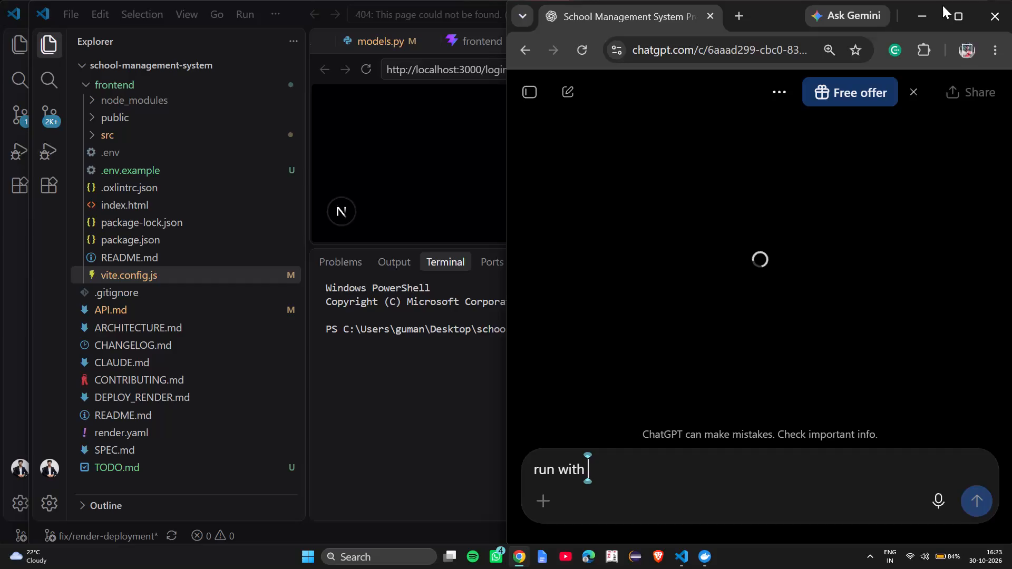
Clear the open windows off the desktop and open the School_Management_System_Project_Report document in Word.
{"action": "left_click", "coordinate": [929, 11]}
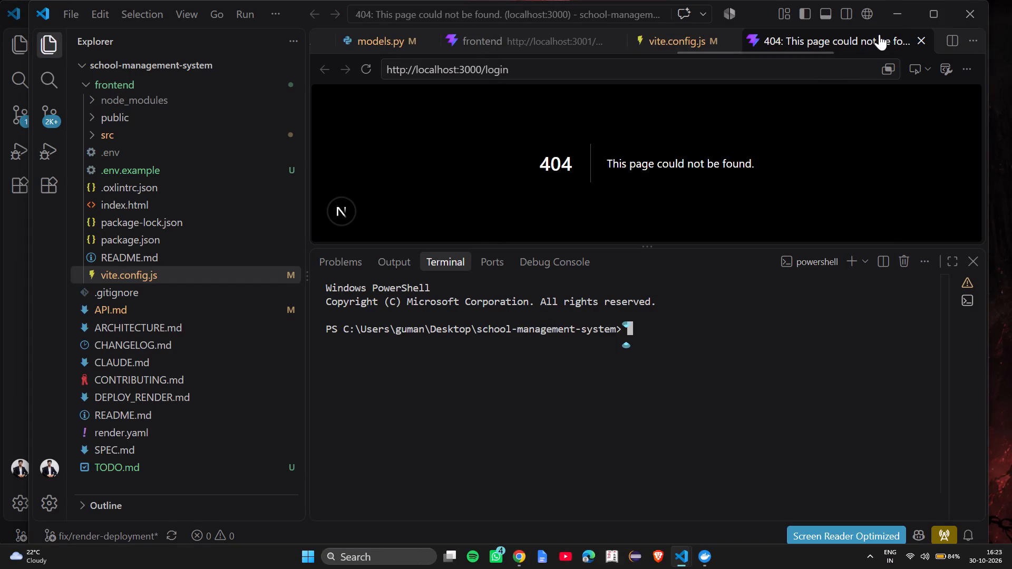
{"action": "left_click", "coordinate": [901, 18]}
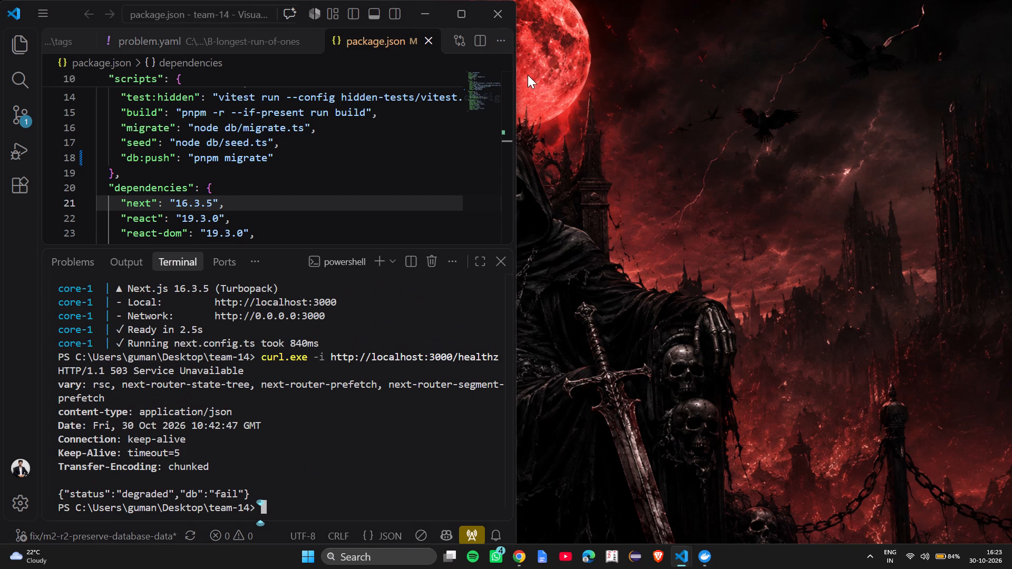
{"action": "left_click", "coordinate": [418, 12]}
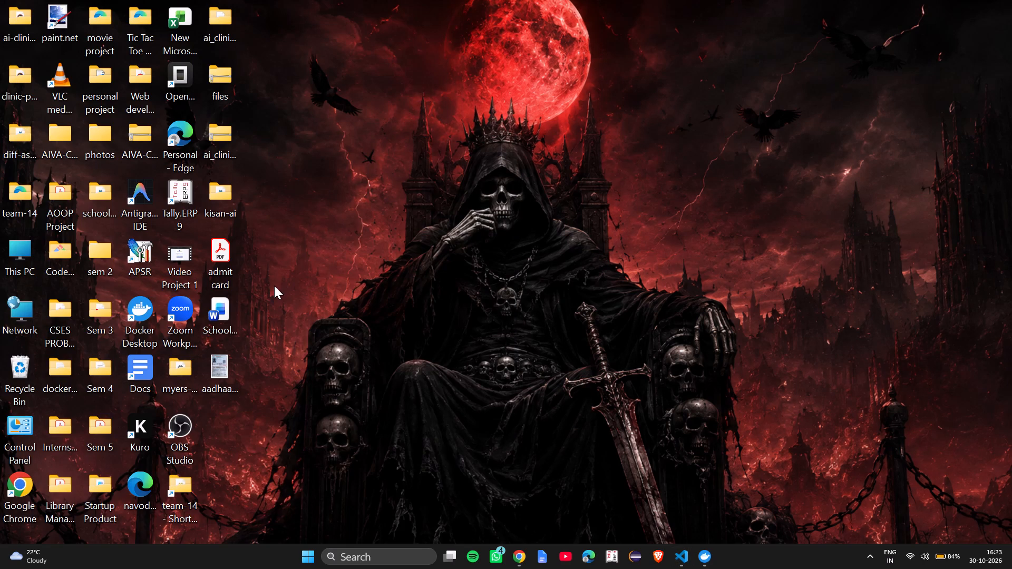
{"action": "double_click", "coordinate": [225, 315]}
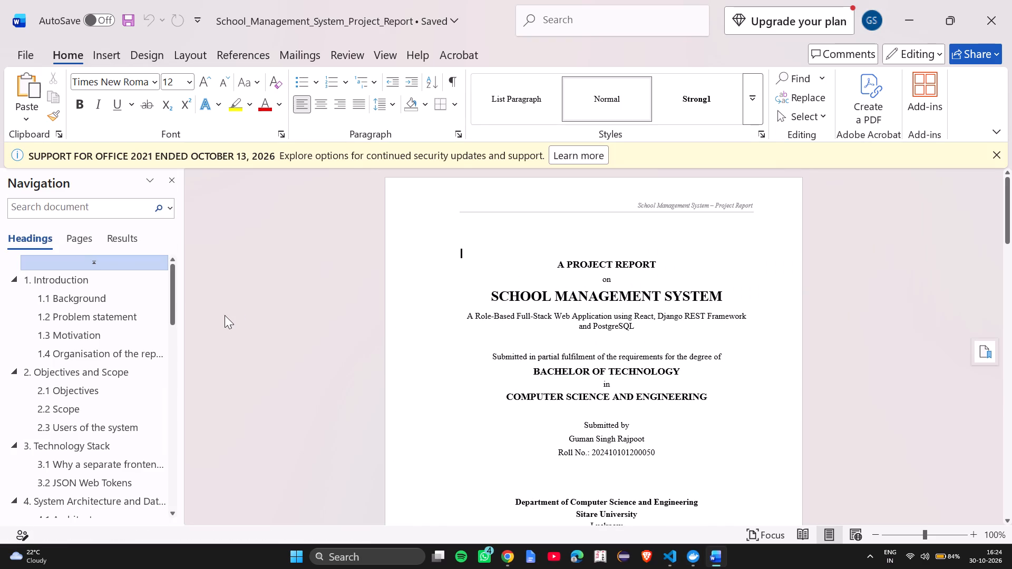
Review the project report from the title page through the front matter and chapters 1 and 2 to the start of 3. Technology Stack.
{"action": "scroll", "coordinate": [250, 396], "scroll_direction": "down", "scroll_amount": 2}
{"action": "scroll", "coordinate": [489, 372], "scroll_direction": "down", "scroll_amount": 2}
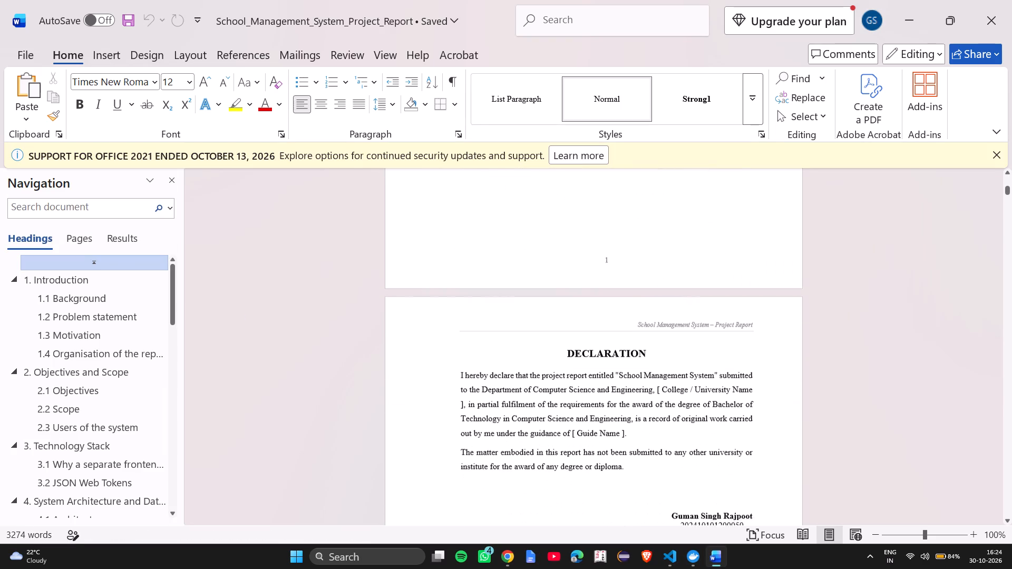
{"action": "scroll", "coordinate": [489, 372], "scroll_direction": "down", "scroll_amount": 2}
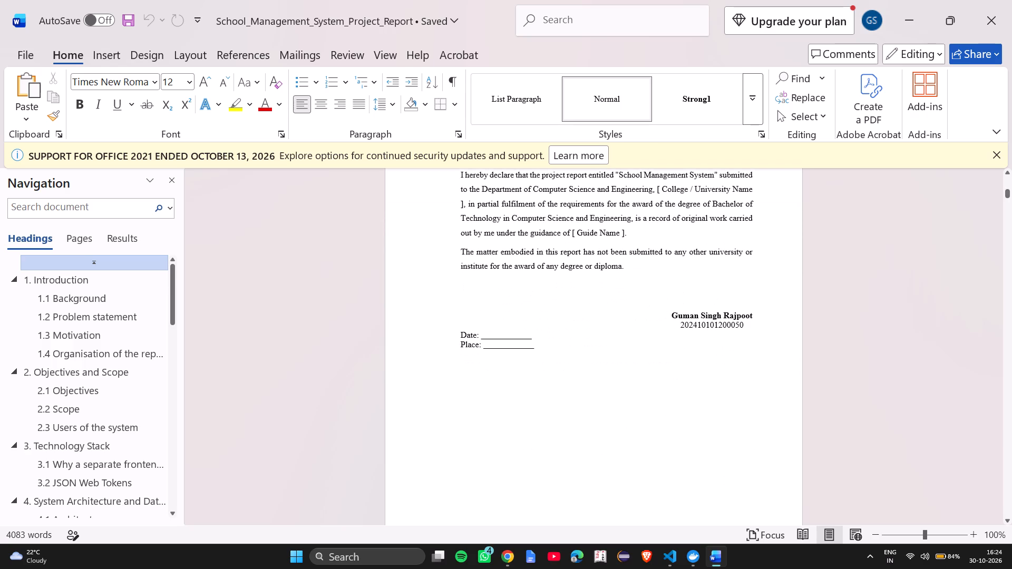
{"action": "scroll", "coordinate": [564, 370], "scroll_direction": "down", "scroll_amount": 1}
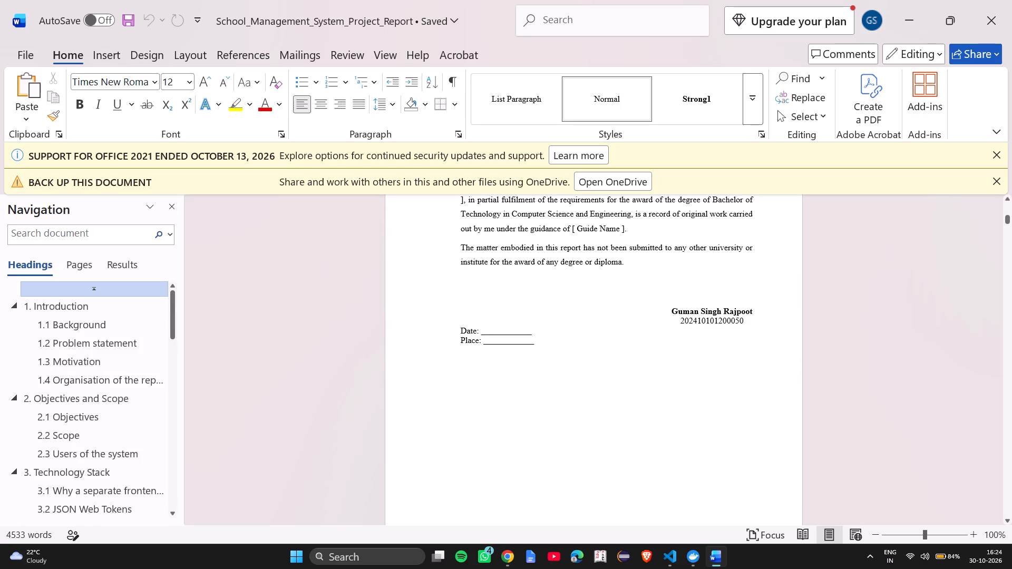
{"action": "scroll", "coordinate": [565, 332], "scroll_direction": "down", "scroll_amount": 3}
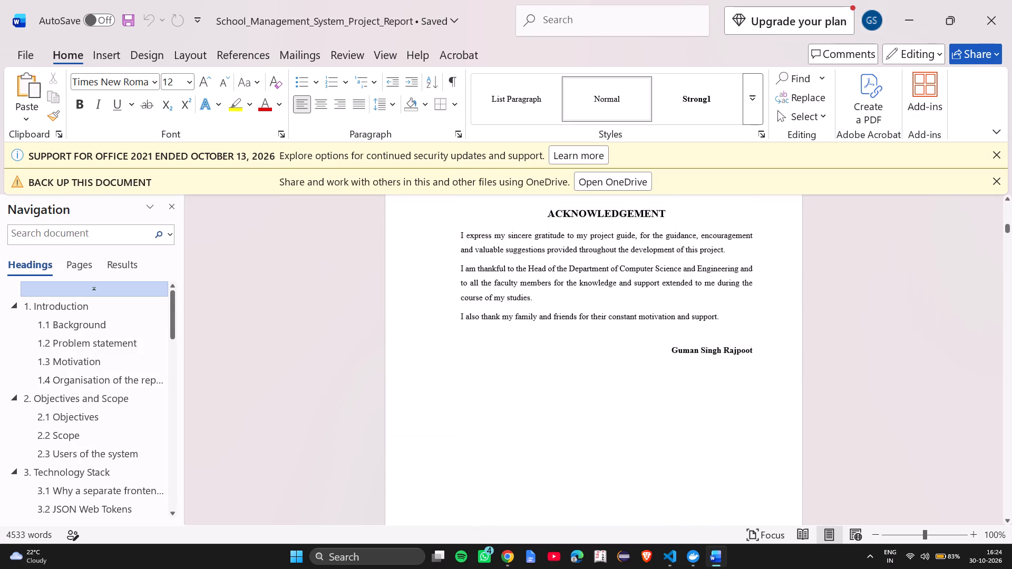
{"action": "scroll", "coordinate": [565, 332], "scroll_direction": "down", "scroll_amount": 2}
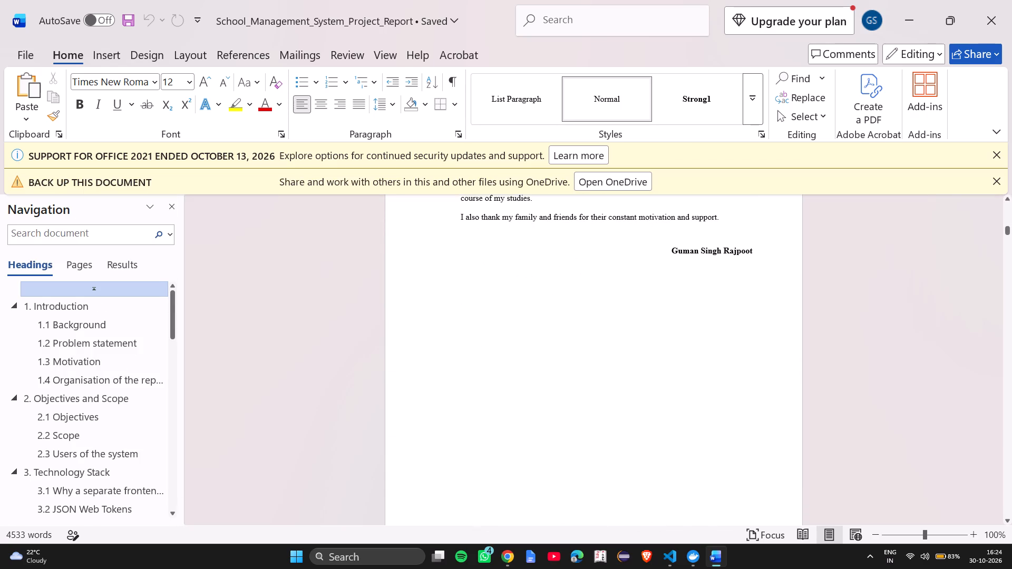
{"action": "scroll", "coordinate": [565, 332], "scroll_direction": "down", "scroll_amount": 3}
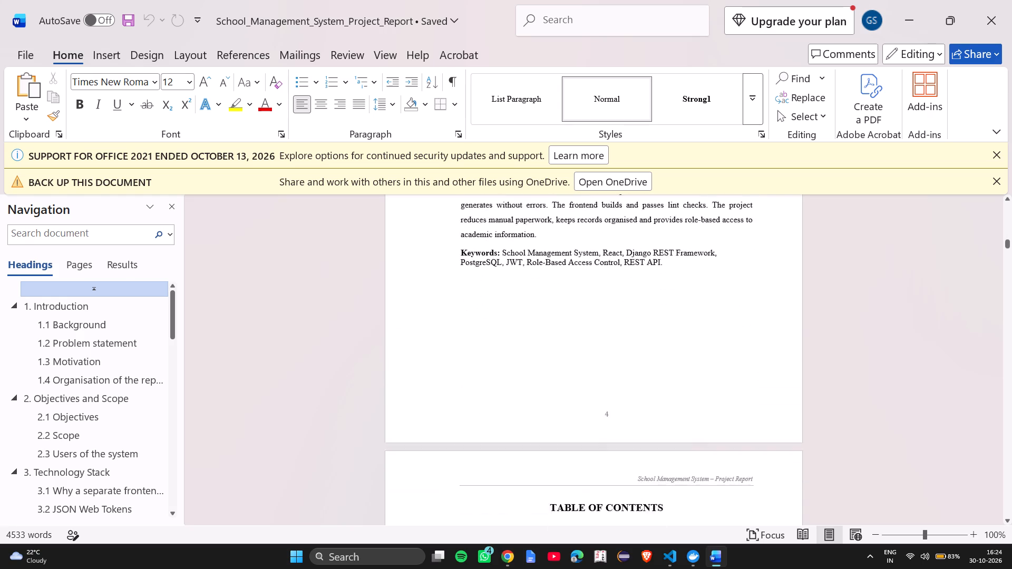
{"action": "scroll", "coordinate": [565, 332], "scroll_direction": "down", "scroll_amount": 4}
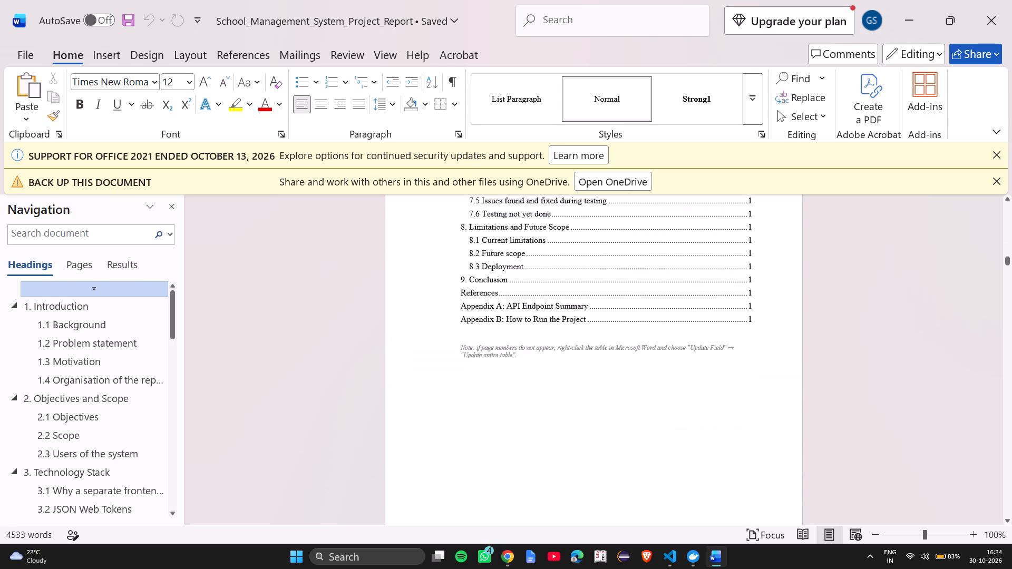
{"action": "scroll", "coordinate": [565, 332], "scroll_direction": "down", "scroll_amount": 3}
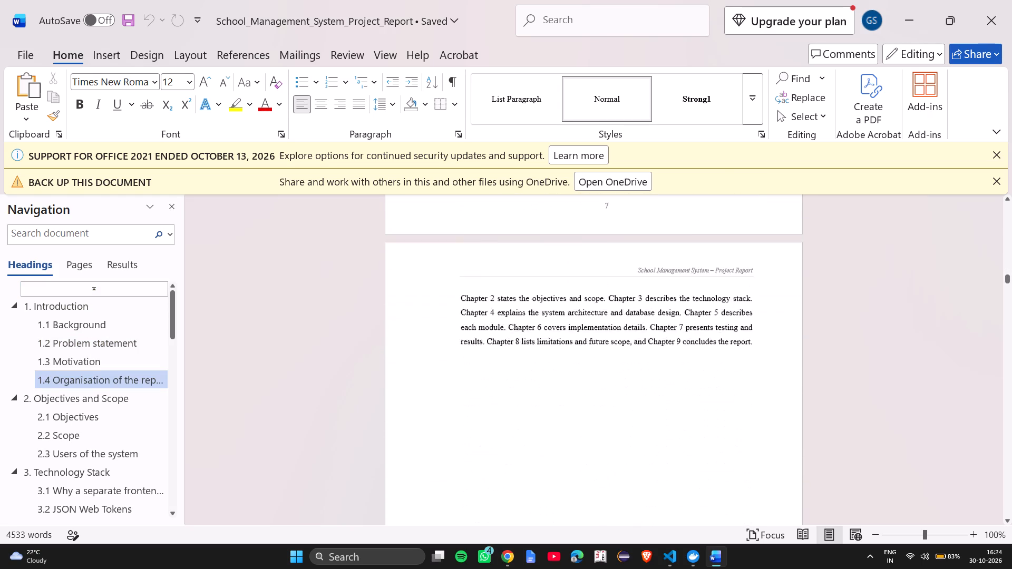
{"action": "scroll", "coordinate": [565, 332], "scroll_direction": "down", "scroll_amount": 2}
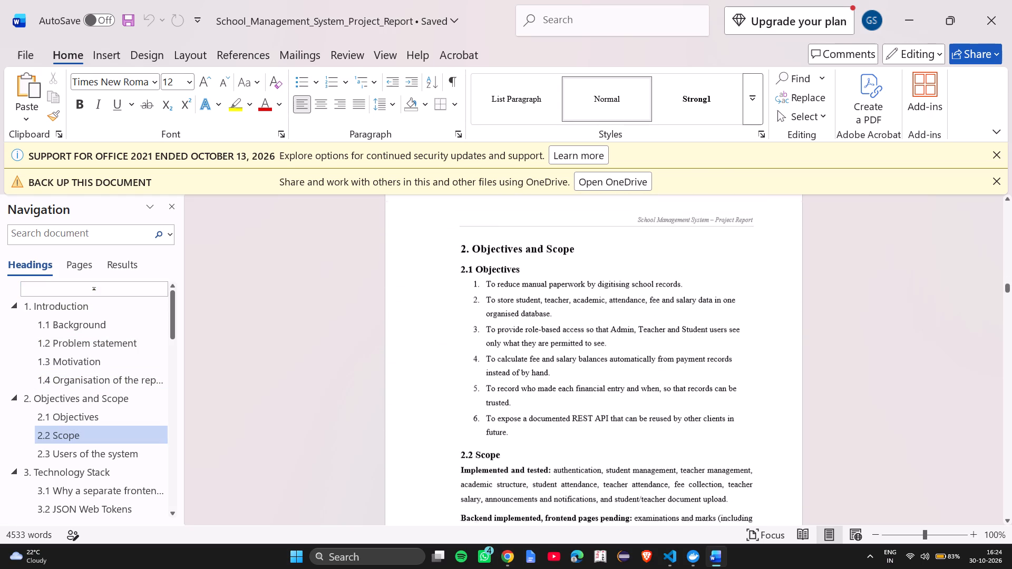
{"action": "scroll", "coordinate": [565, 332], "scroll_direction": "down", "scroll_amount": 1}
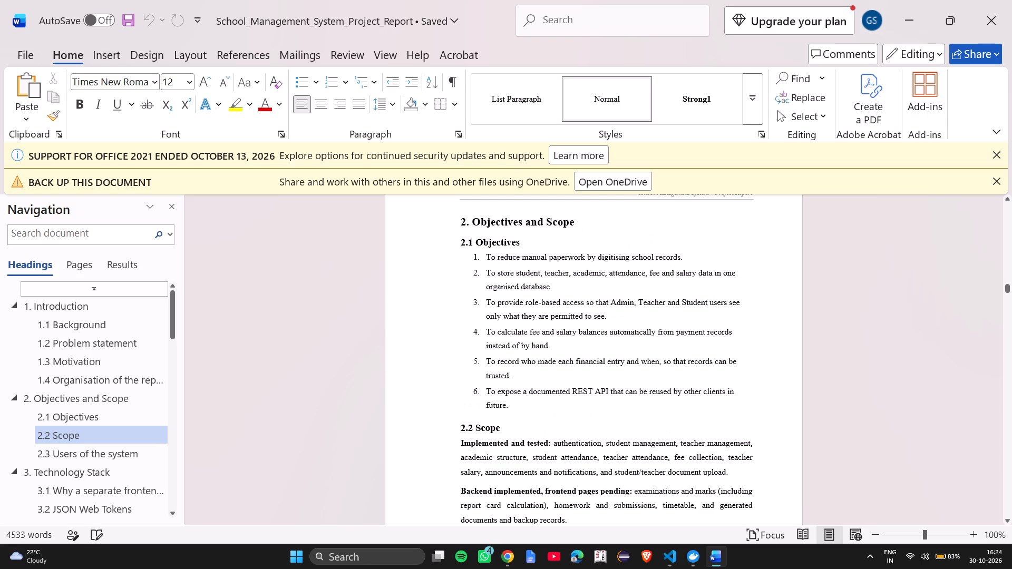
{"action": "scroll", "coordinate": [585, 326], "scroll_direction": "down", "scroll_amount": 1}
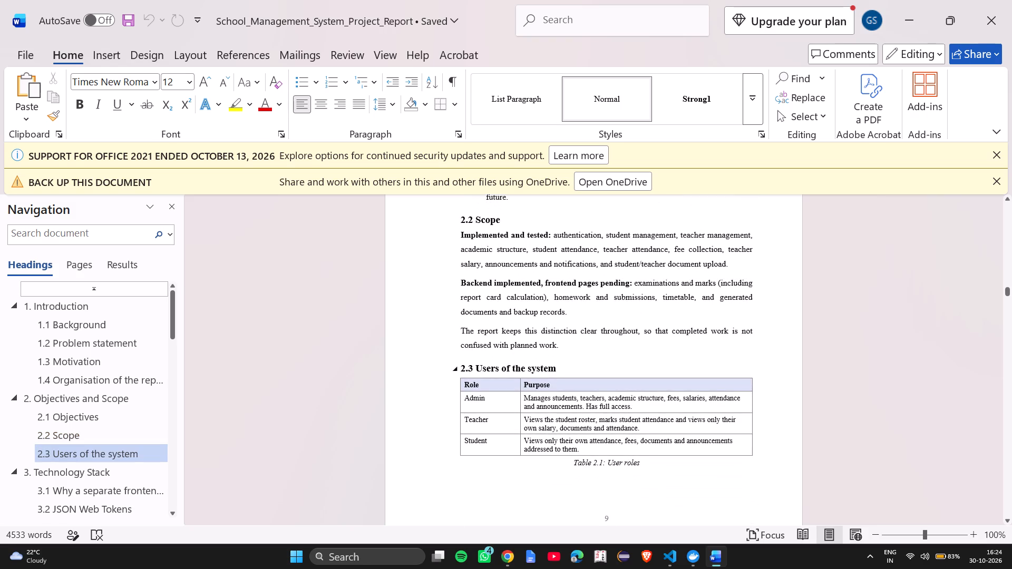
{"action": "scroll", "coordinate": [590, 386], "scroll_direction": "down", "scroll_amount": 1}
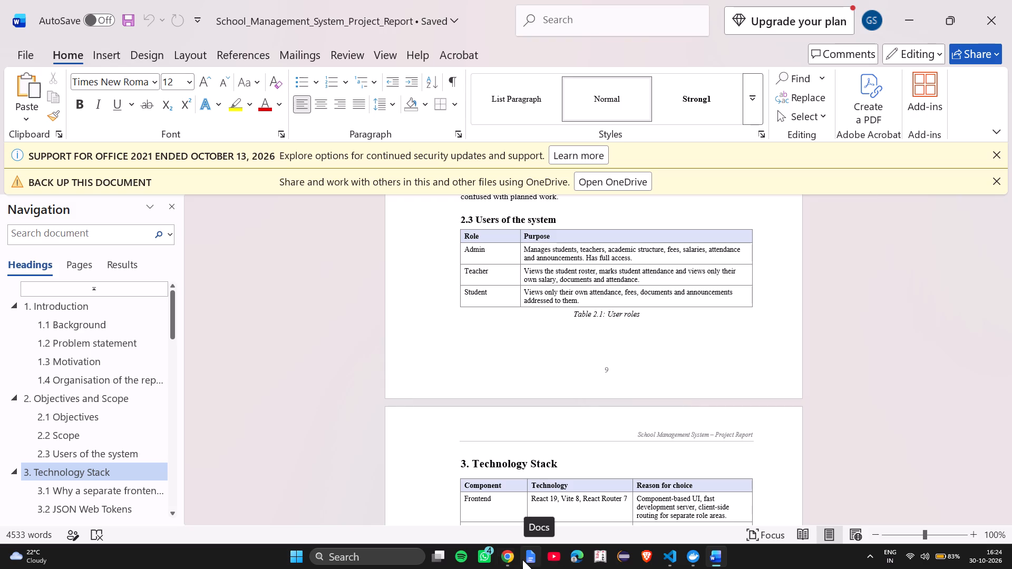
Switch to Chrome and open a new browser tab beside the ChatGPT conversation.
{"action": "left_click", "coordinate": [503, 558]}
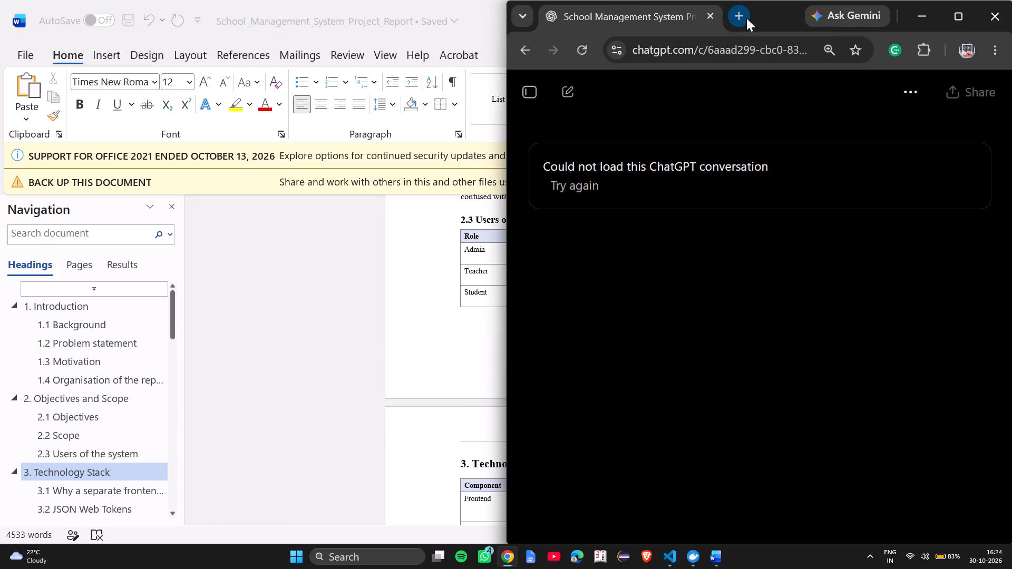
{"action": "left_click", "coordinate": [739, 17]}
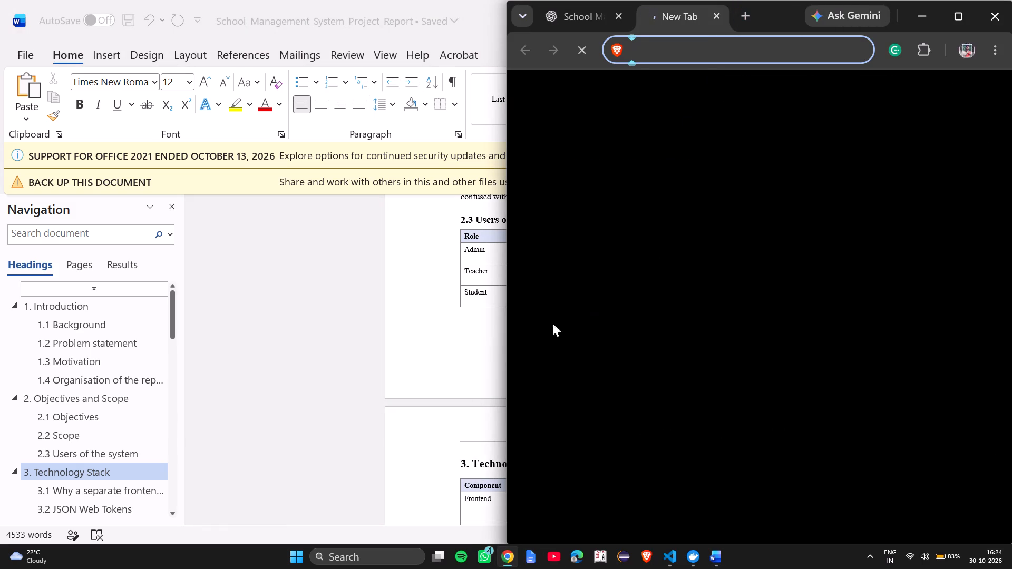
{"action": "scroll", "coordinate": [449, 355], "scroll_direction": "down", "scroll_amount": 2}
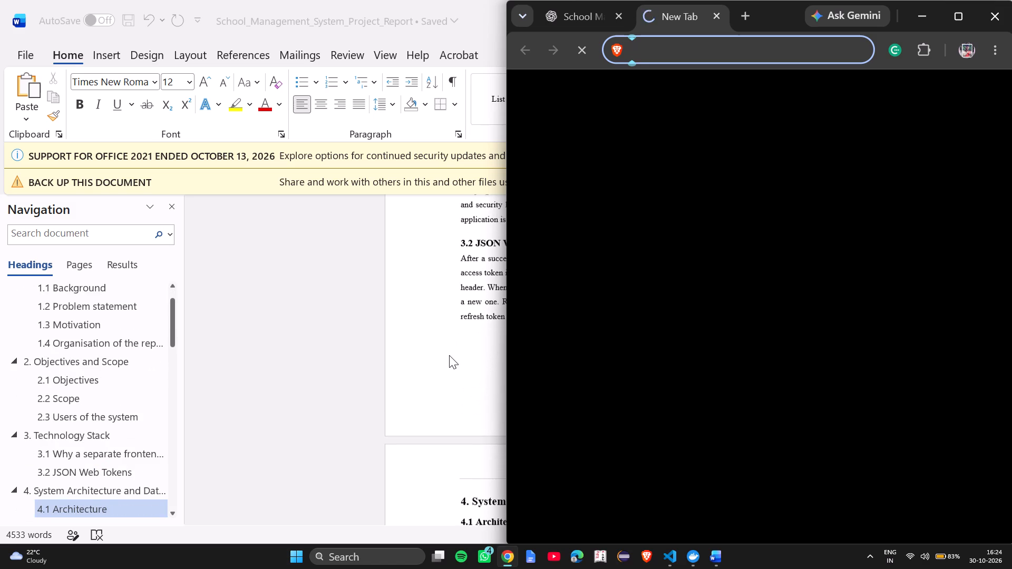
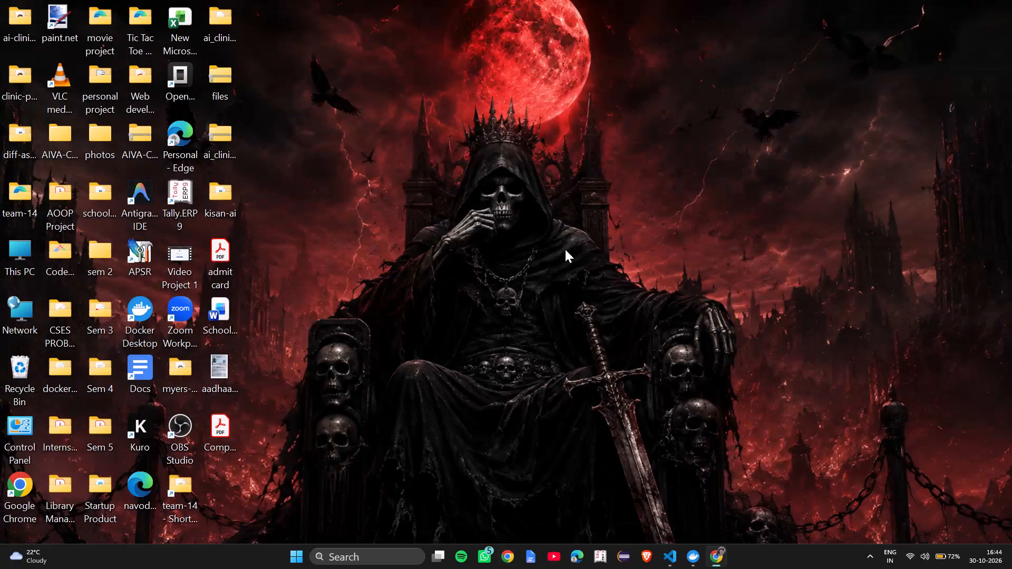
Delete the old School Management System project report Word document from the desktop.
{"action": "right_click", "coordinate": [222, 320]}
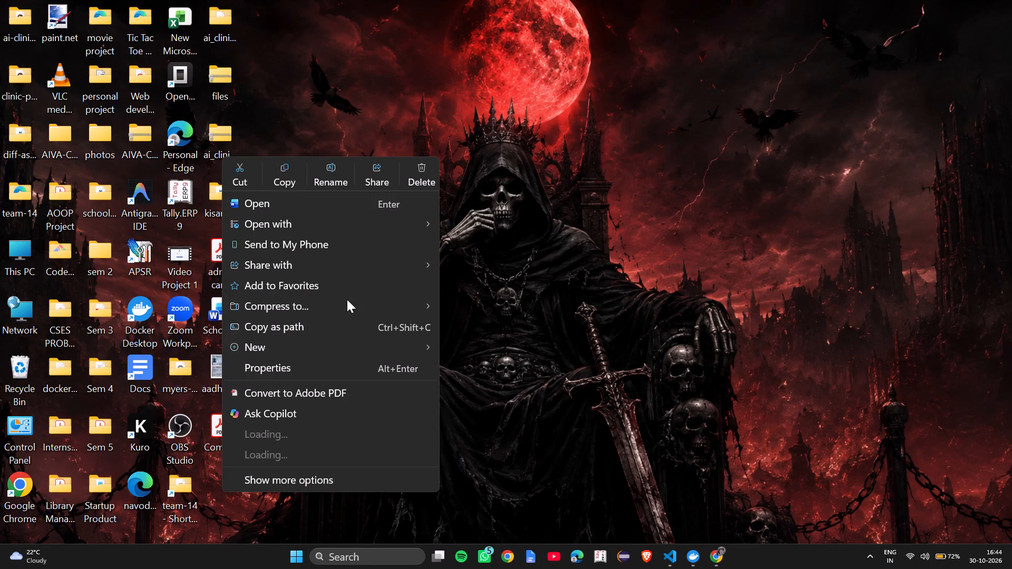
{"action": "left_click", "coordinate": [422, 173]}
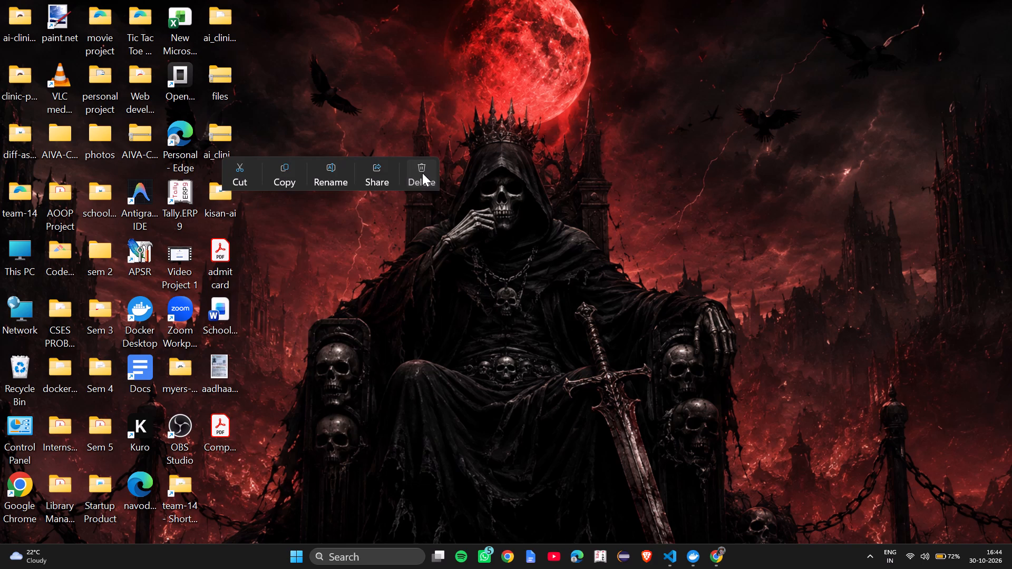
Move the newly downloaded School_Management_System report from the Downloads folder to the Desktop and minimize File Explorer.
{"action": "left_click", "coordinate": [24, 254]}
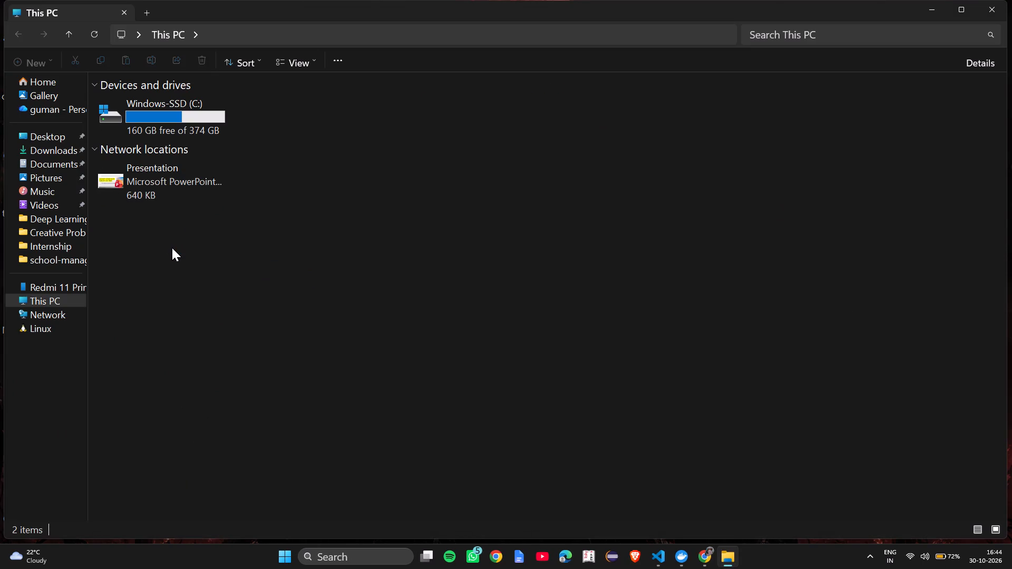
{"action": "left_click", "coordinate": [34, 149]}
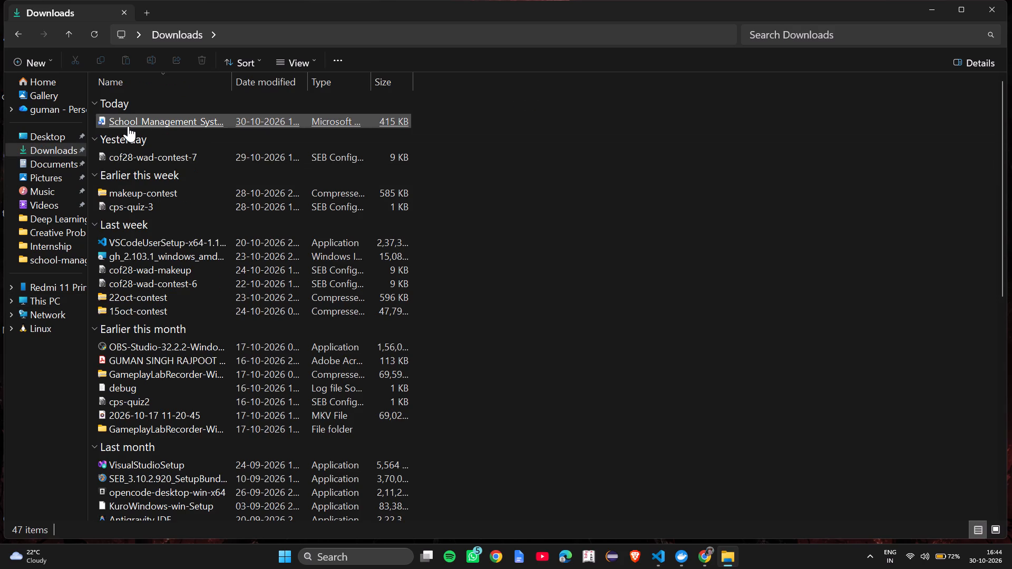
{"action": "left_click", "coordinate": [76, 60]}
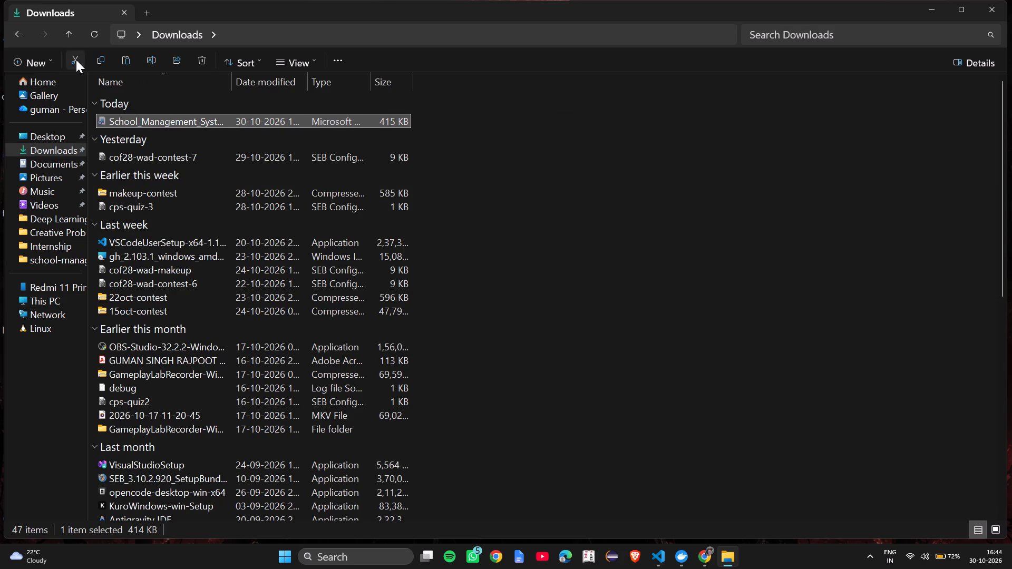
{"action": "left_click", "coordinate": [50, 137]}
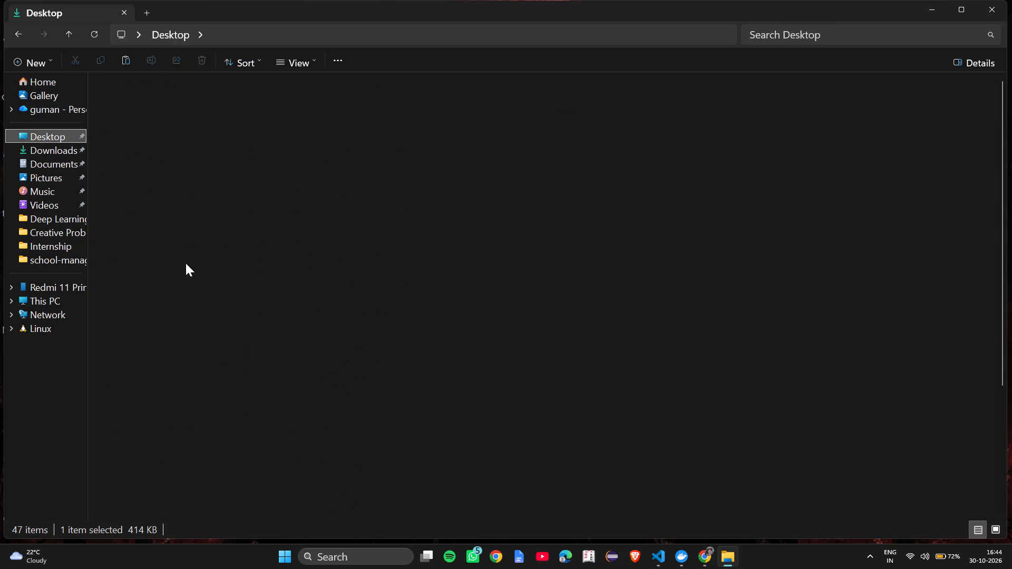
{"action": "key", "text": "ctrl+v"}
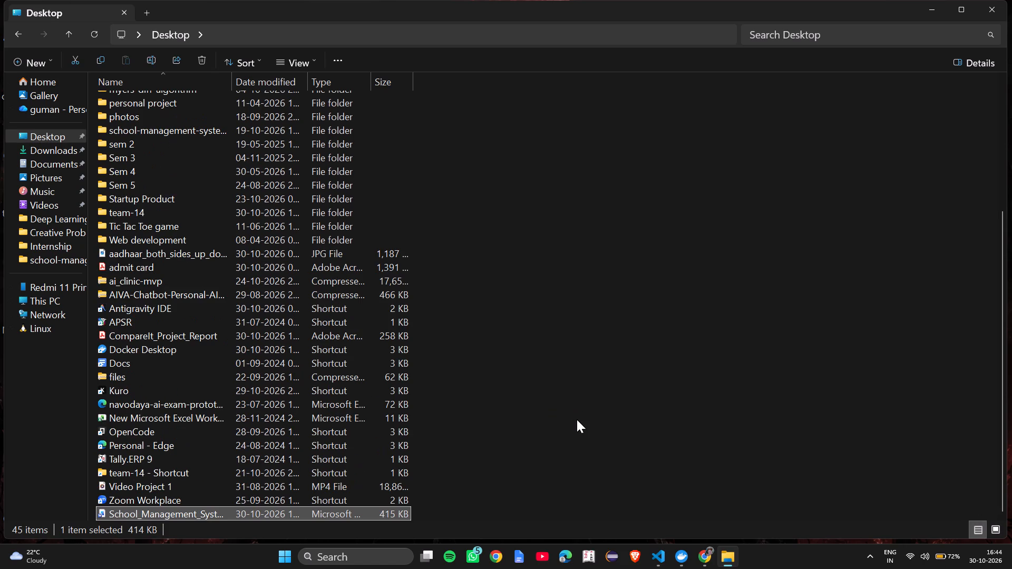
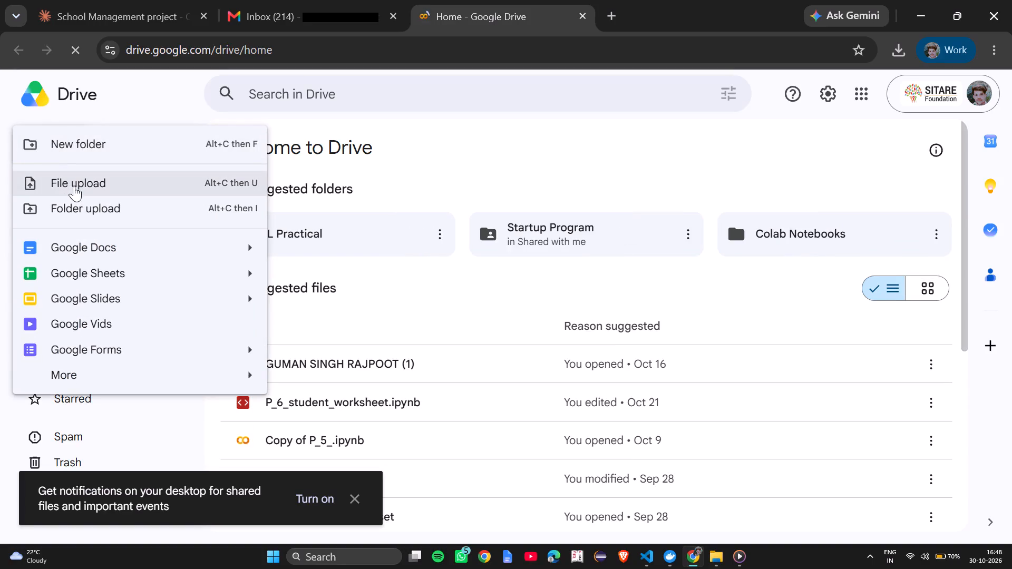
Start a folder upload to Google Drive, opening the folder selection dialog.
{"action": "left_click", "coordinate": [64, 208]}
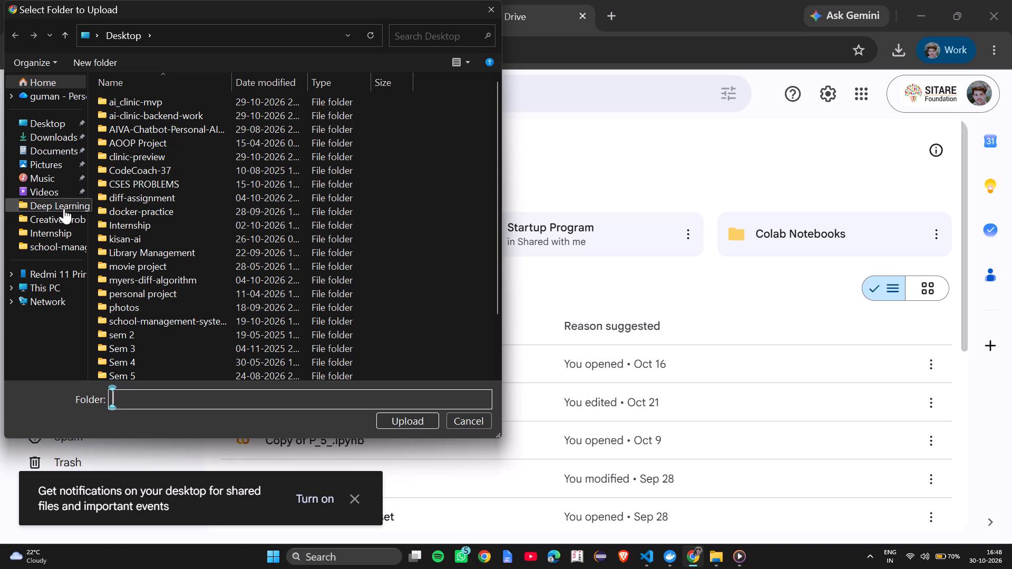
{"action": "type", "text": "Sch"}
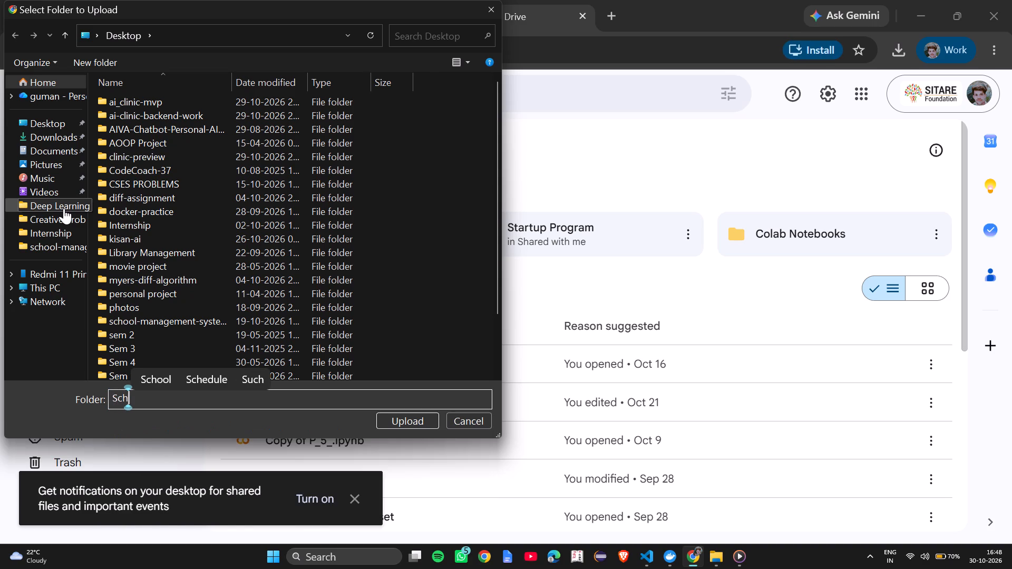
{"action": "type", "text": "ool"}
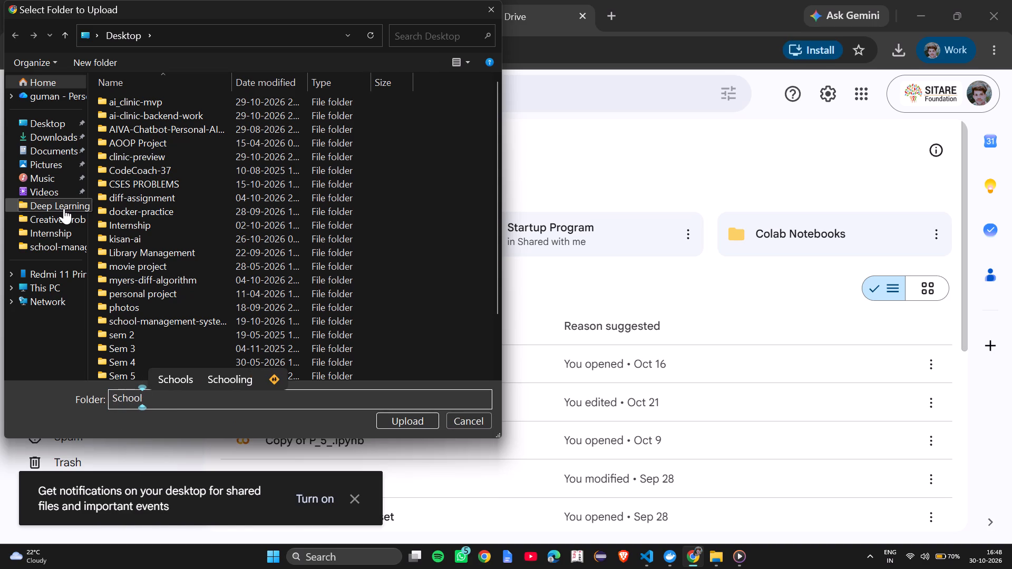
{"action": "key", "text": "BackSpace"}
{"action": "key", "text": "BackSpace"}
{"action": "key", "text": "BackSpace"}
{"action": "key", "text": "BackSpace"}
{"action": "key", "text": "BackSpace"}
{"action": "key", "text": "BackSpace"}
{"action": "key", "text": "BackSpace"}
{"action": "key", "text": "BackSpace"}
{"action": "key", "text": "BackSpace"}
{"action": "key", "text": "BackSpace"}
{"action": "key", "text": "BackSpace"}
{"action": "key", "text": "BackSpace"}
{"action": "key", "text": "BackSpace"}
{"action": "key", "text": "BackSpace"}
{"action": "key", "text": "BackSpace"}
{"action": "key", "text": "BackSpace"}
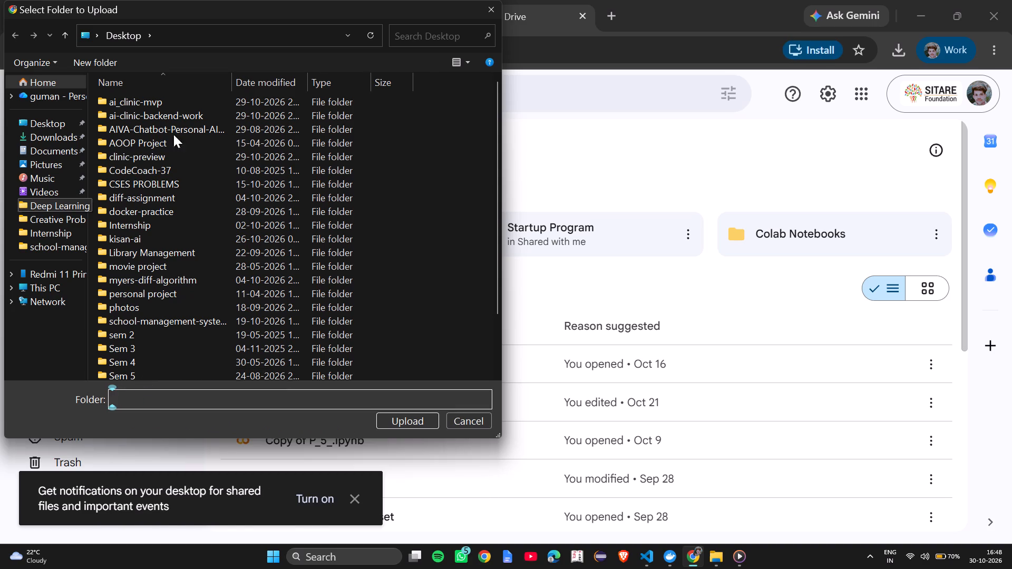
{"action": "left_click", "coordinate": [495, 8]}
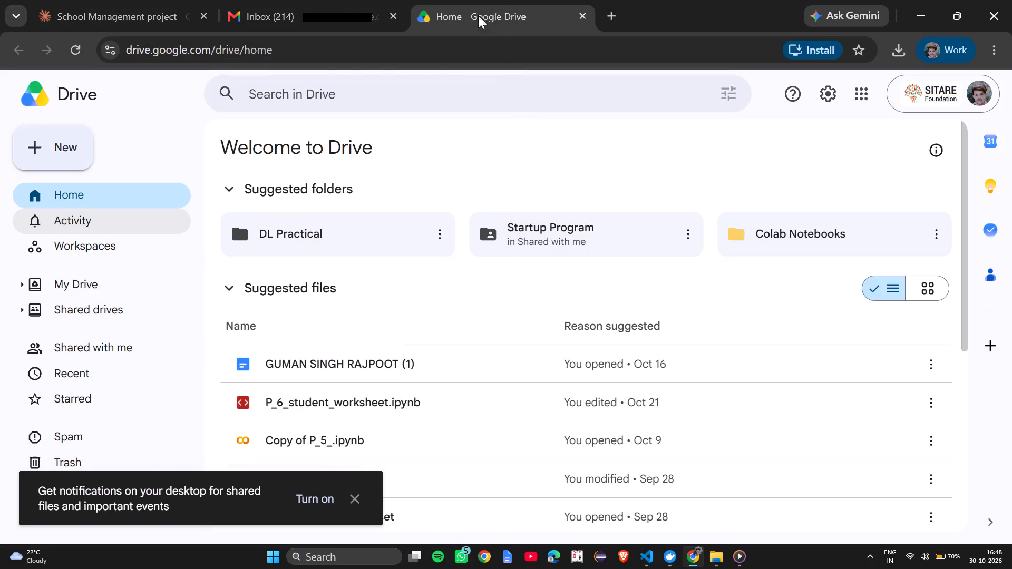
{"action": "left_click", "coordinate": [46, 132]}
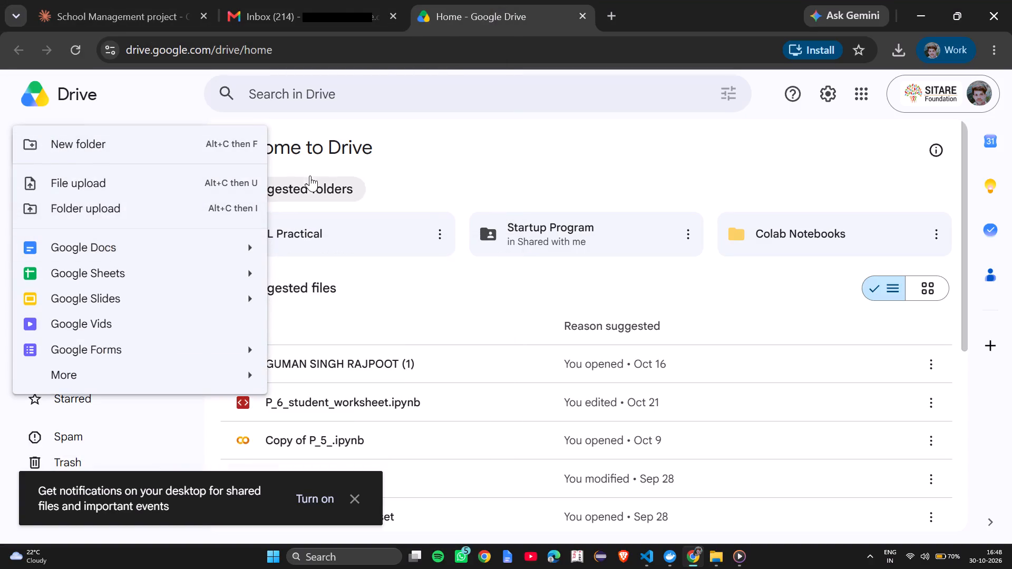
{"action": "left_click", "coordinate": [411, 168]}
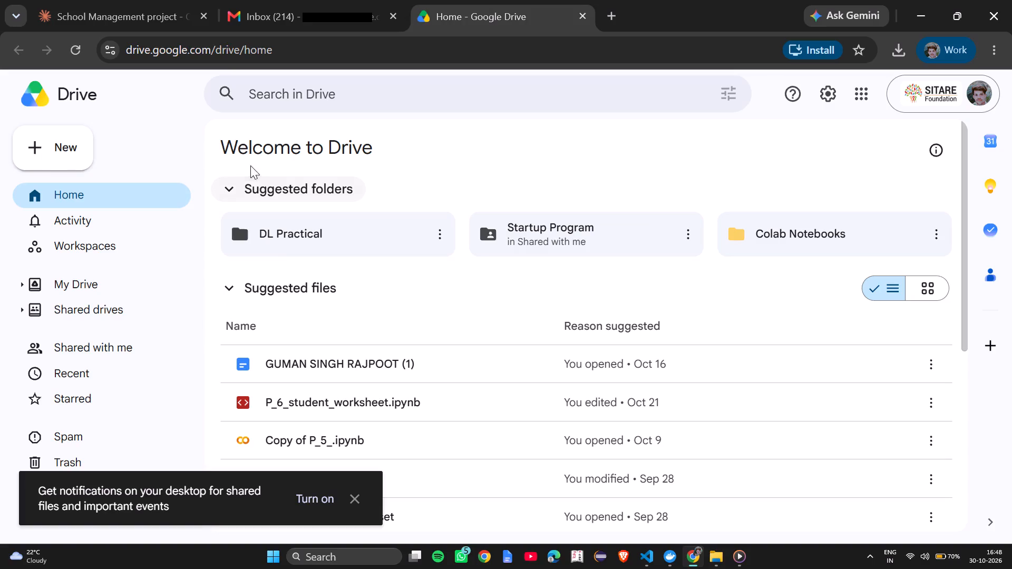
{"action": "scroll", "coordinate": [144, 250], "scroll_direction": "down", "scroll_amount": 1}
Dismiss the desktop notification offer and create a new Drive folder named School Management System.
{"action": "left_click", "coordinate": [359, 502]}
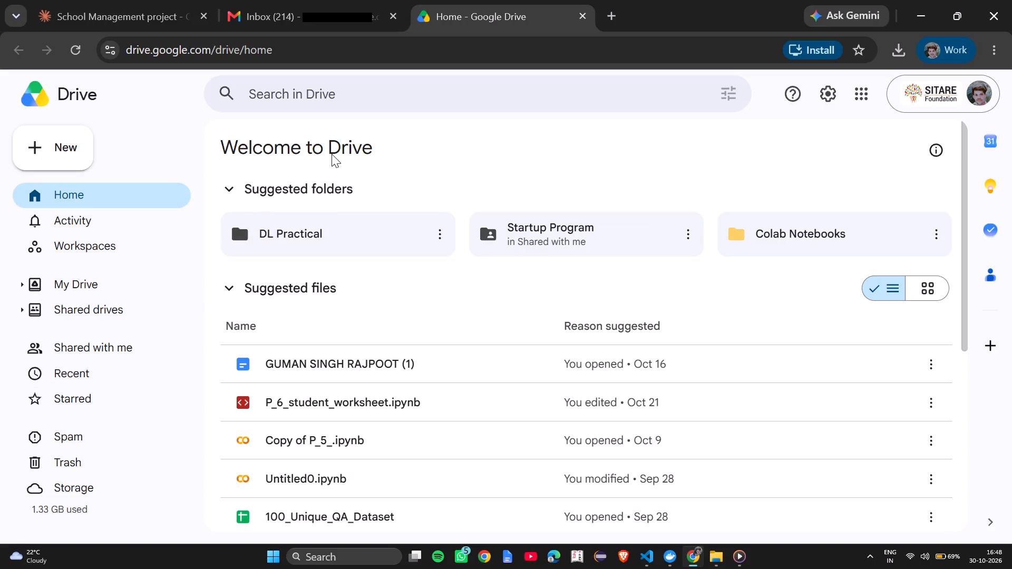
{"action": "left_click", "coordinate": [48, 147]}
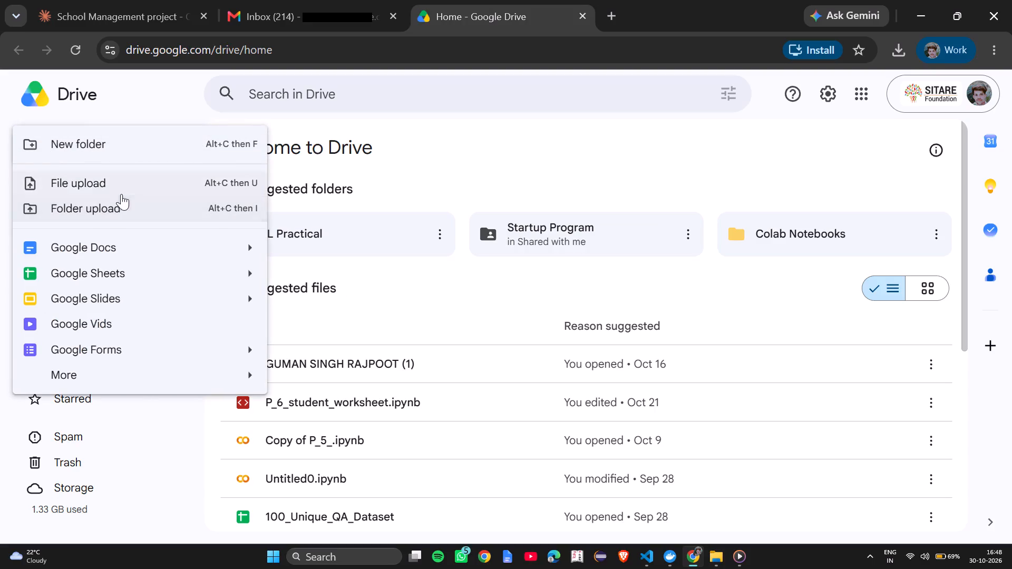
{"action": "left_click", "coordinate": [97, 146]}
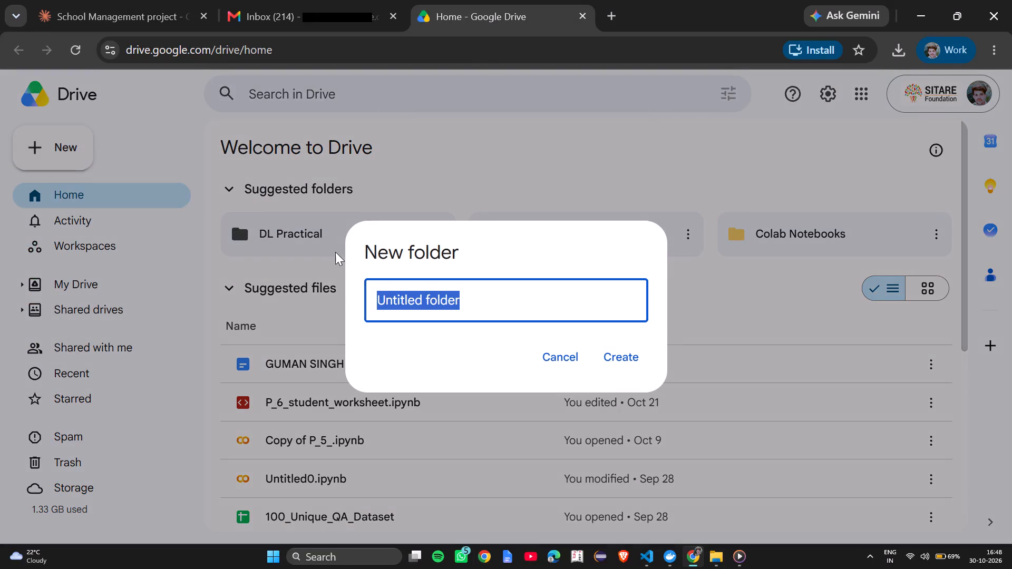
{"action": "key", "text": "BackSpace"}
{"action": "key", "text": "shift+s"}
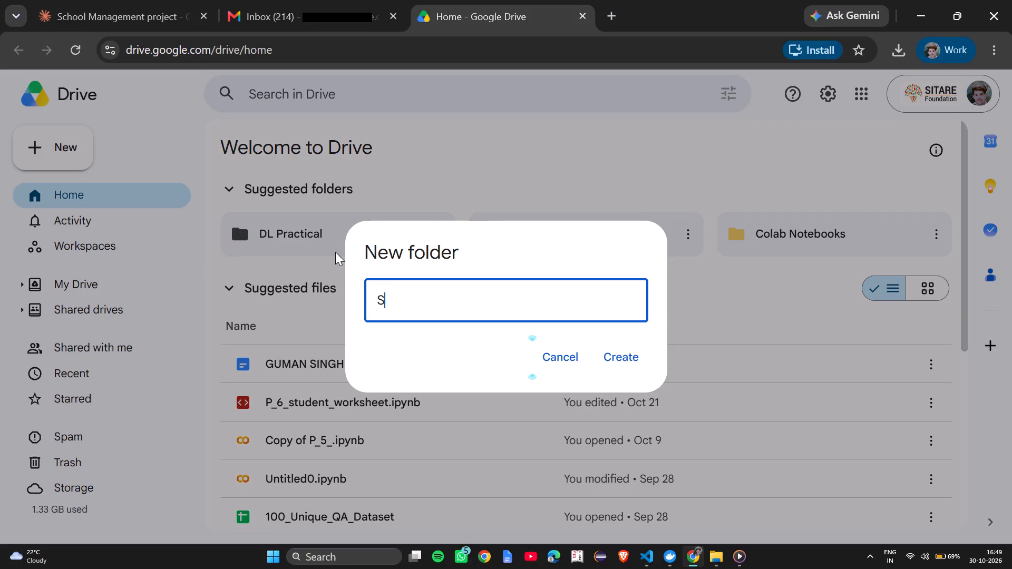
{"action": "type", "text": "chool"}
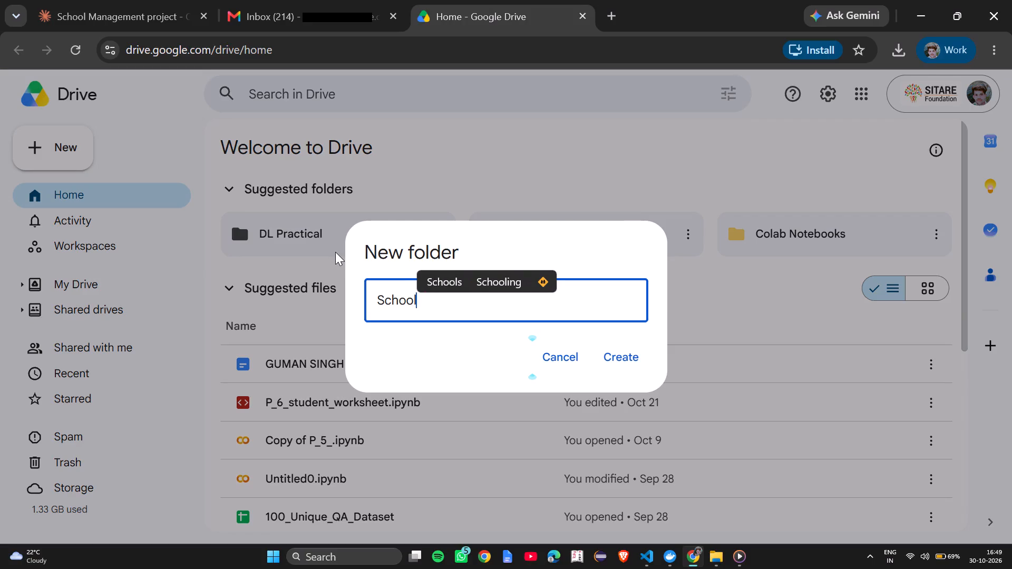
{"action": "key", "text": "space"}
{"action": "type", "text": "Manna"}
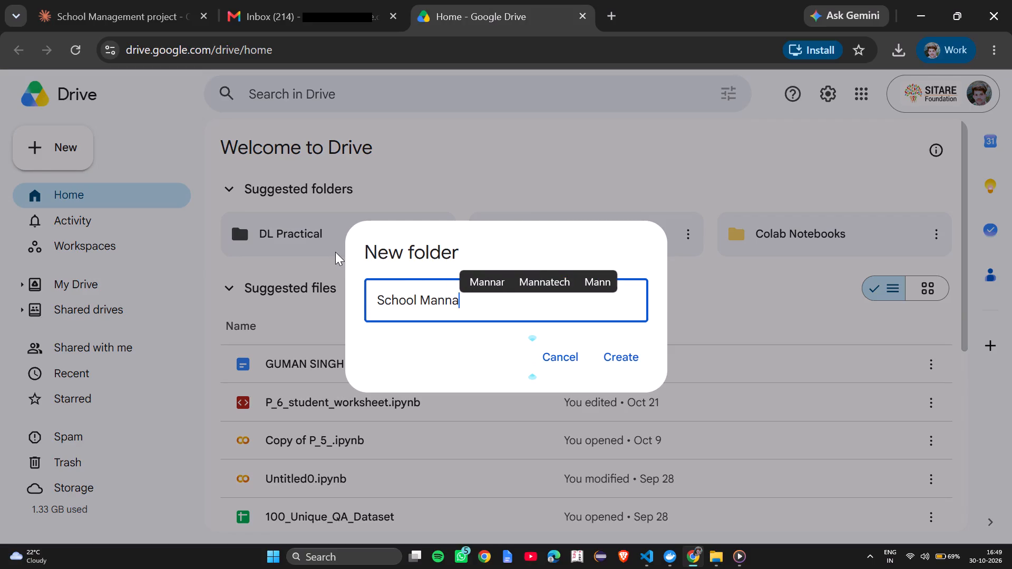
{"action": "key", "text": "BackSpace"}
{"action": "key", "text": "BackSpace"}
{"action": "key", "text": "BackSpace"}
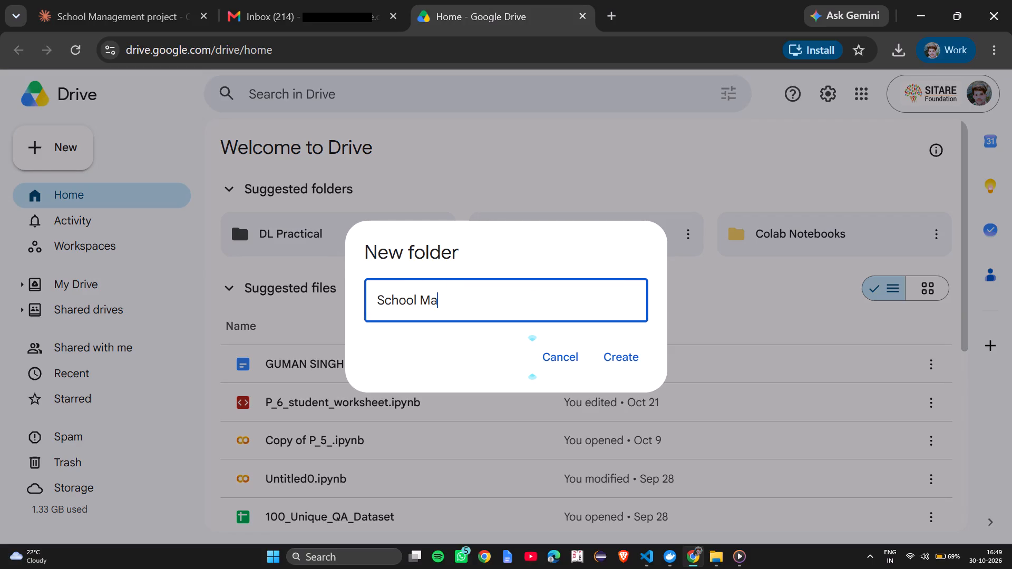
{"action": "key", "text": "a"}
{"action": "key", "text": "BackSpace"}
{"action": "type", "text": "nag"}
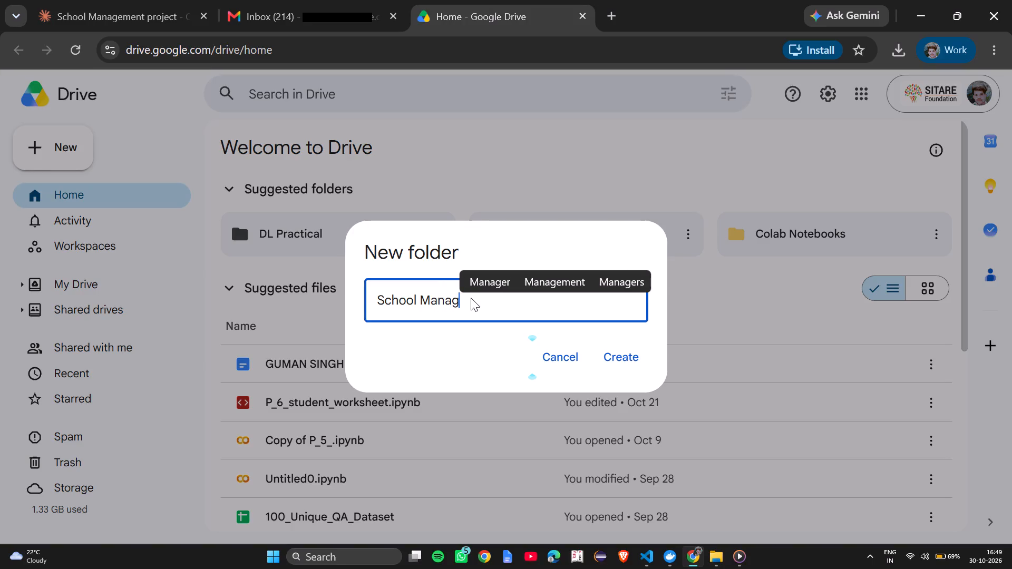
{"action": "left_click", "coordinate": [547, 286]}
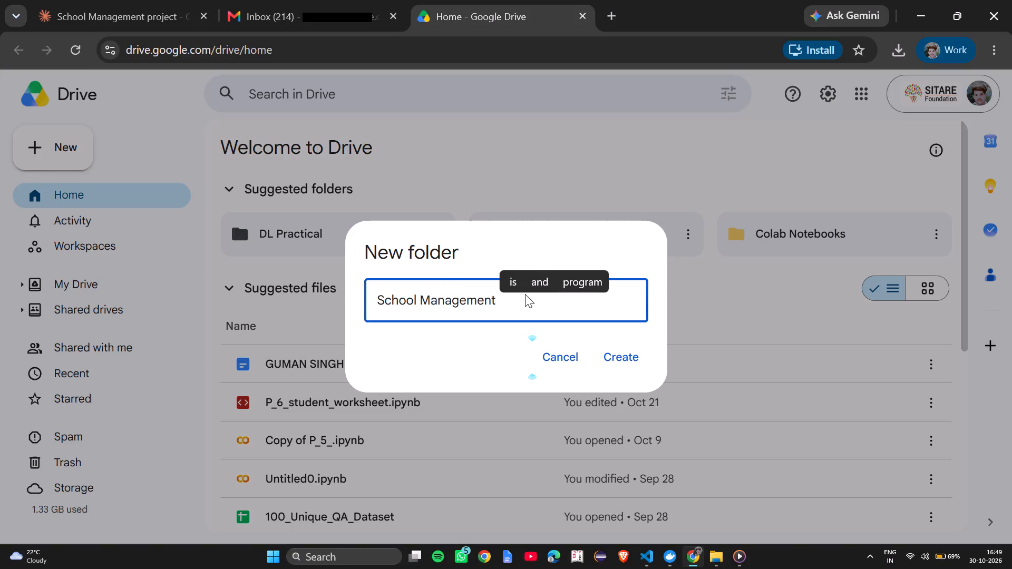
{"action": "type", "text": "Sys"}
{"action": "type", "text": "tem"}
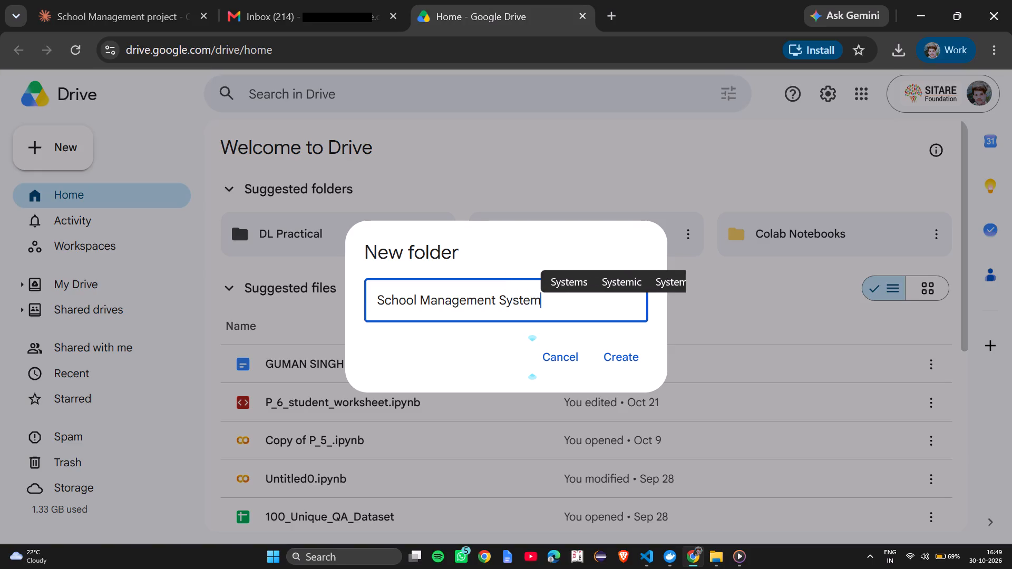
{"action": "left_click", "coordinate": [612, 355]}
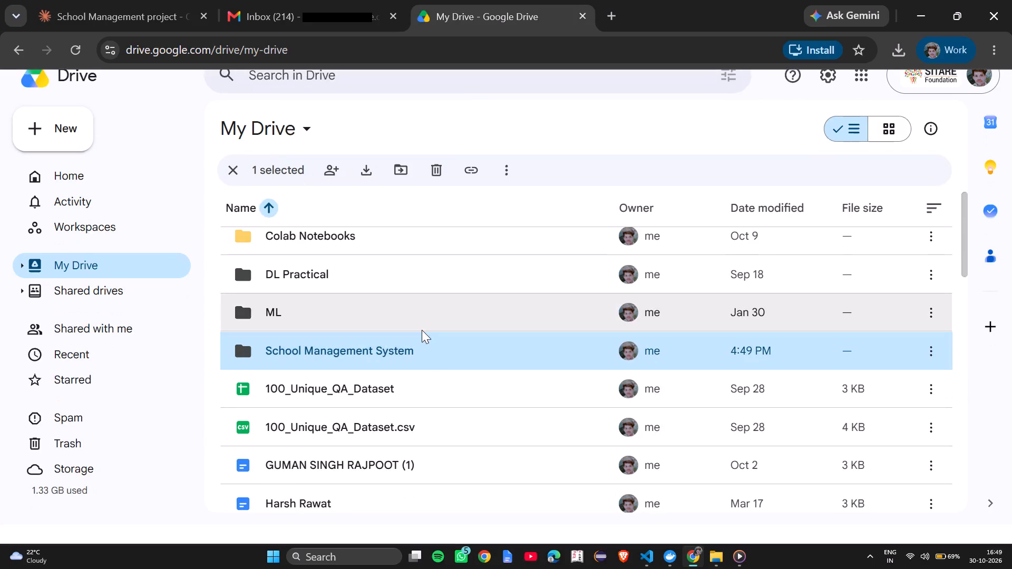
Upload Video Project 1 from the Desktop into the School Management System folder in My Drive and dismiss the upload status.
{"action": "scroll", "coordinate": [405, 328], "scroll_direction": "up", "scroll_amount": 4}
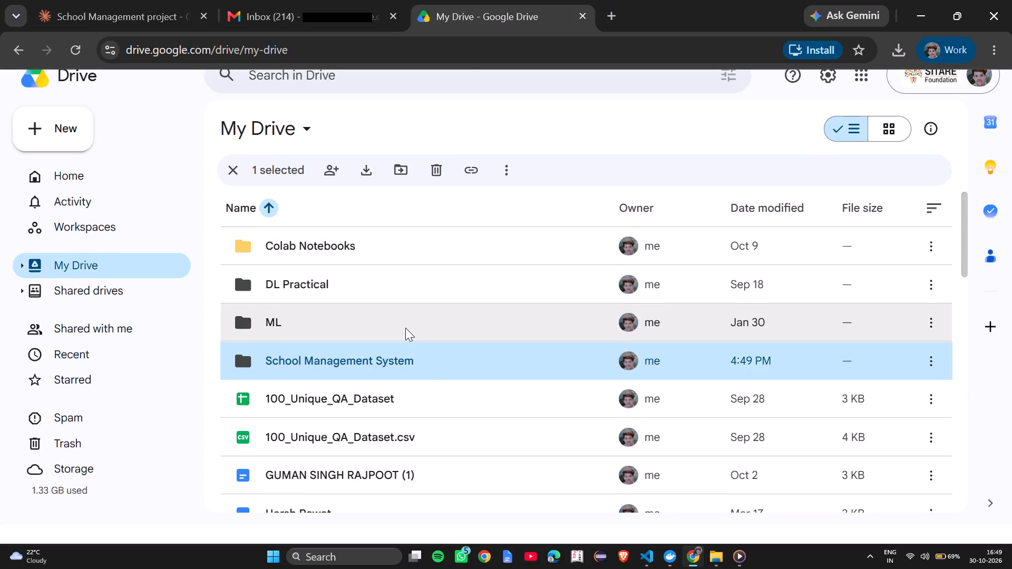
{"action": "scroll", "coordinate": [405, 328], "scroll_direction": "up", "scroll_amount": 2}
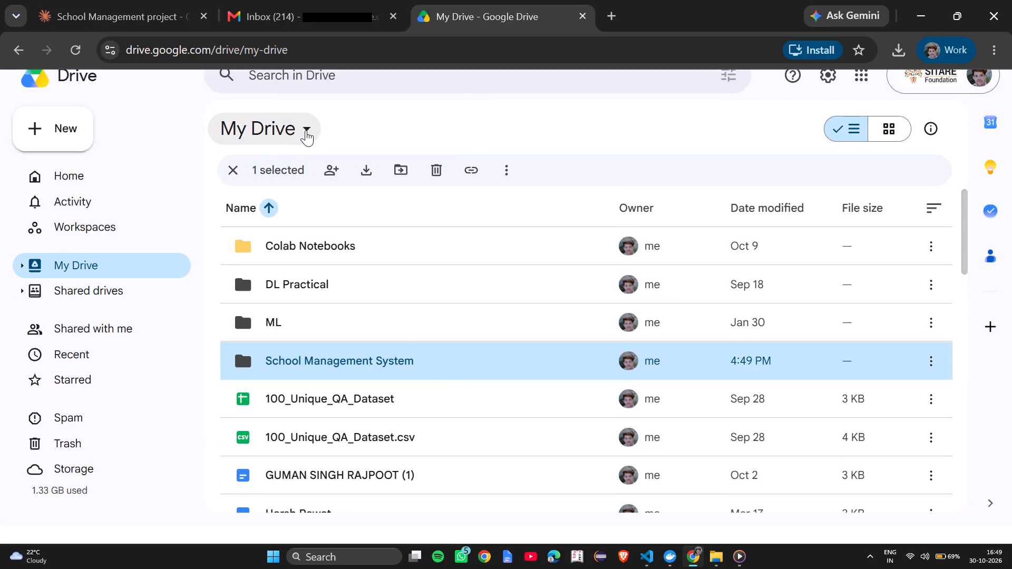
{"action": "left_click", "coordinate": [306, 130]}
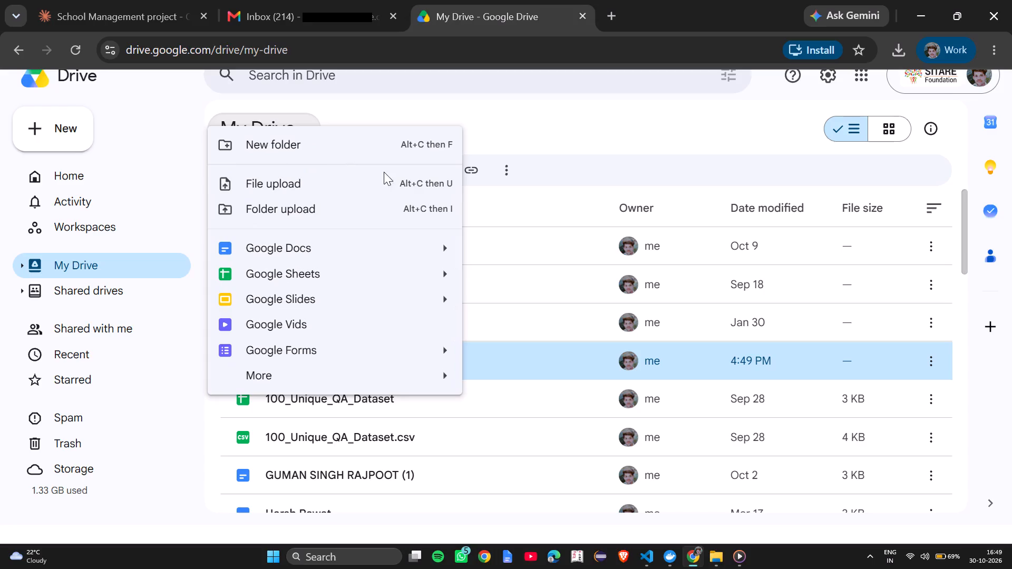
{"action": "left_click", "coordinate": [550, 111]}
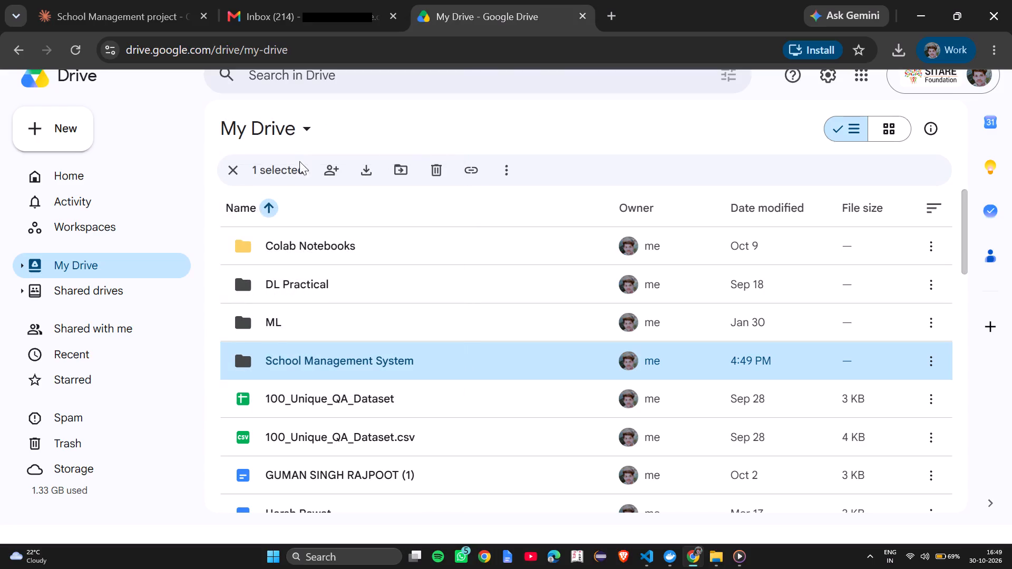
{"action": "left_click", "coordinate": [227, 166]}
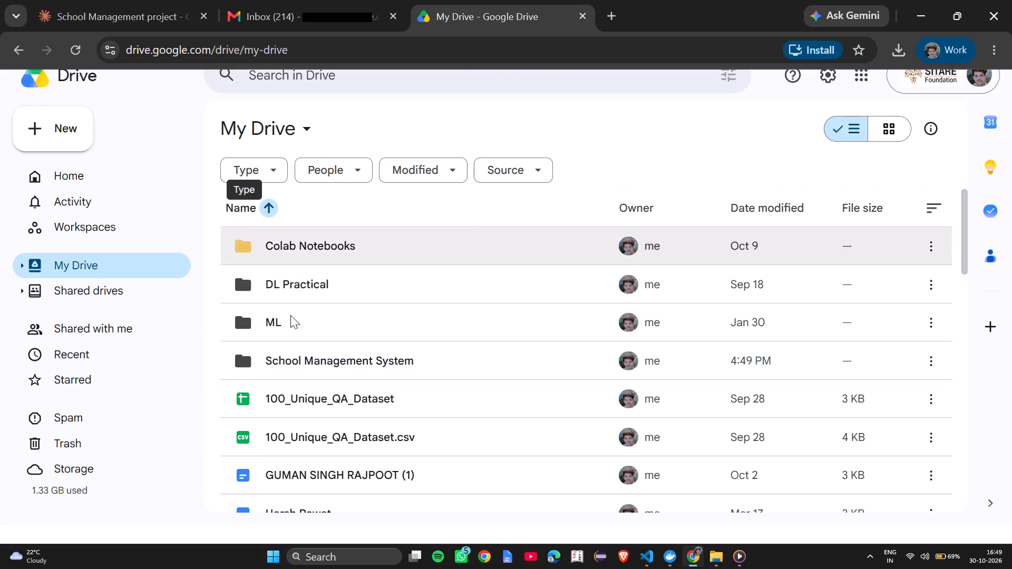
{"action": "double_click", "coordinate": [279, 365]}
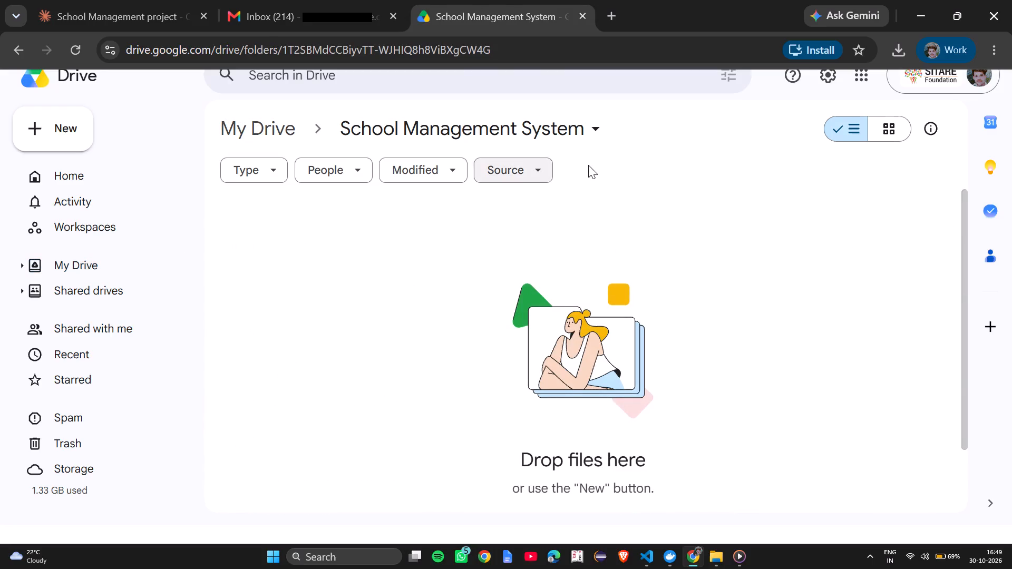
{"action": "scroll", "coordinate": [438, 318], "scroll_direction": "up", "scroll_amount": 1}
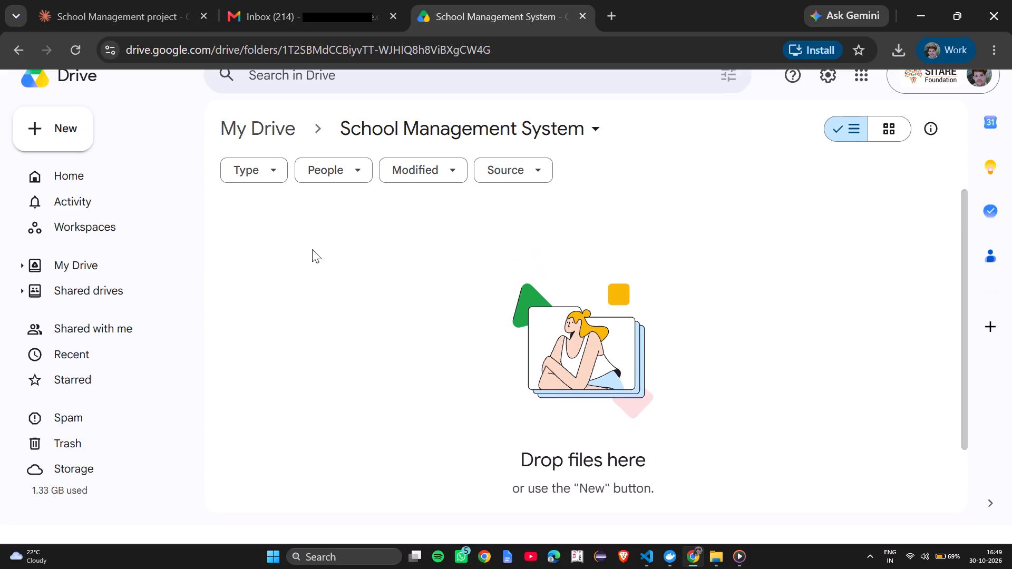
{"action": "left_click", "coordinate": [40, 129]}
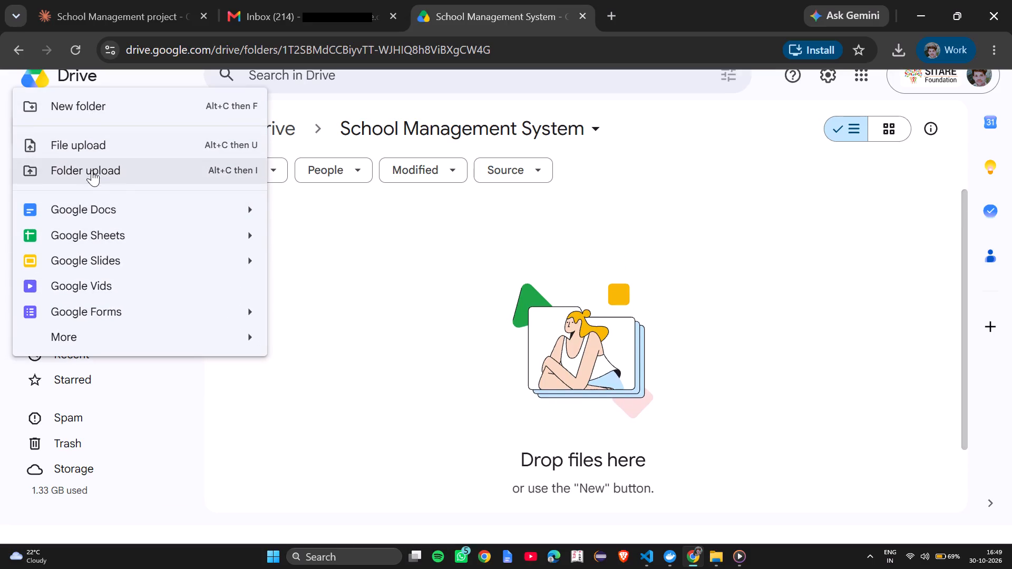
{"action": "left_click", "coordinate": [80, 147]}
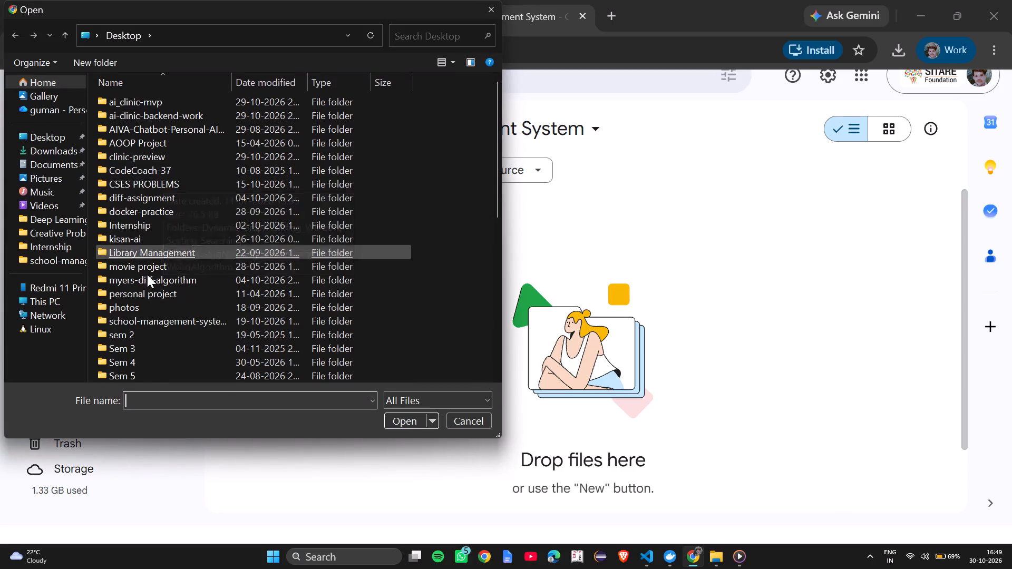
{"action": "scroll", "coordinate": [149, 279], "scroll_direction": "down", "scroll_amount": 8}
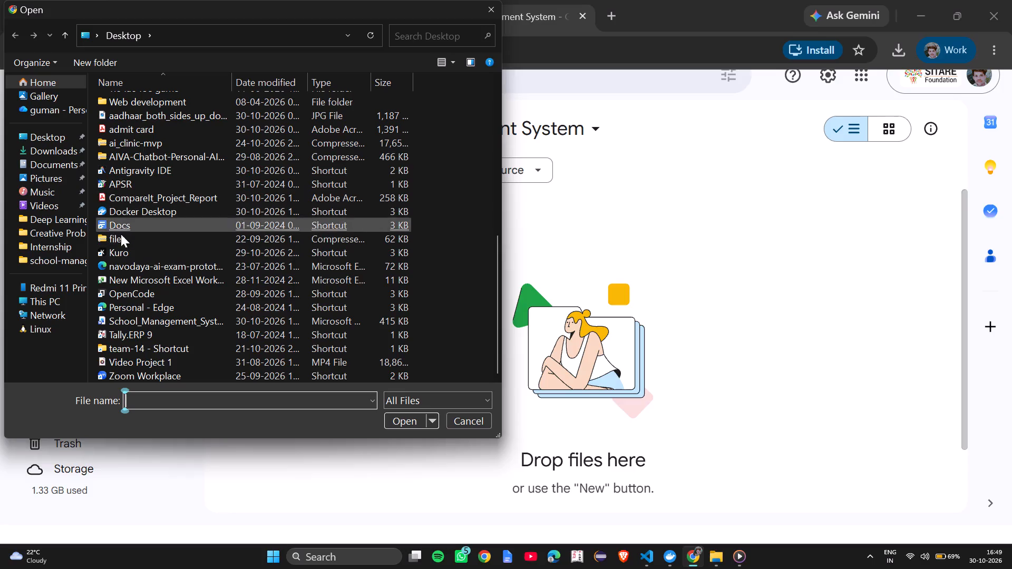
{"action": "left_click", "coordinate": [144, 364]}
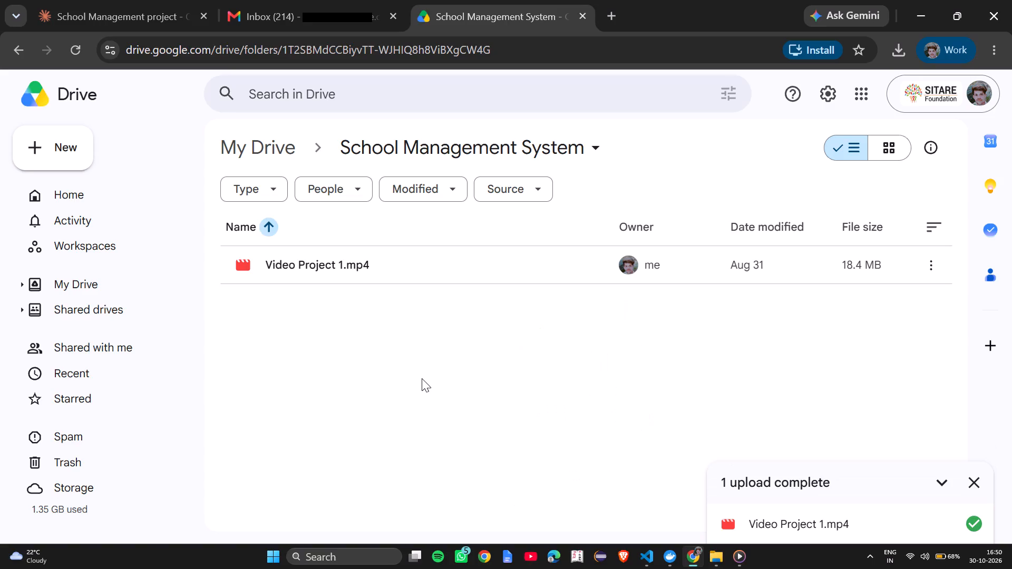
{"action": "left_click", "coordinate": [977, 480]}
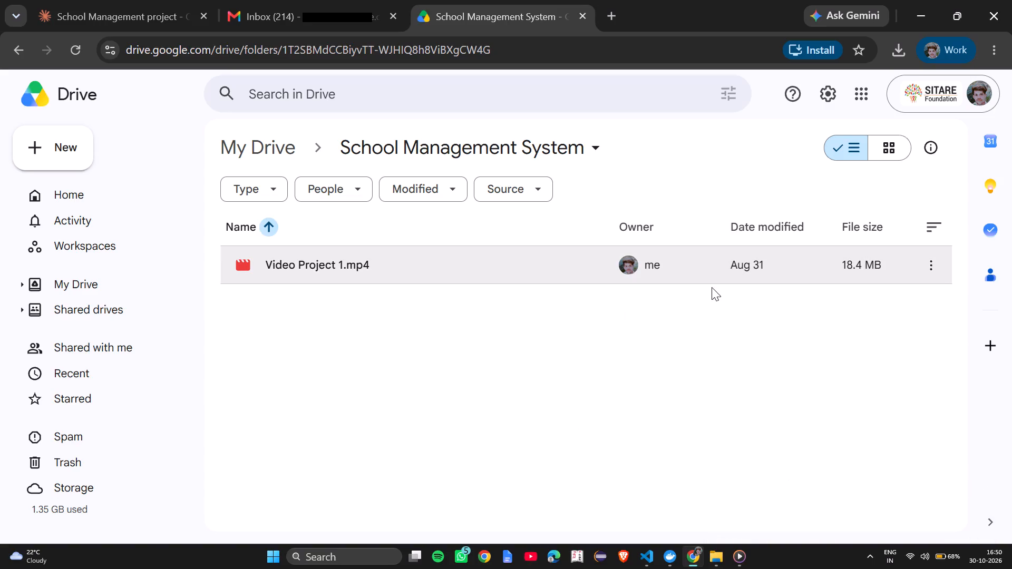
Rename Video Project 1.mp4 in the School Management System folder to School management.mp4.
{"action": "left_click", "coordinate": [932, 263]}
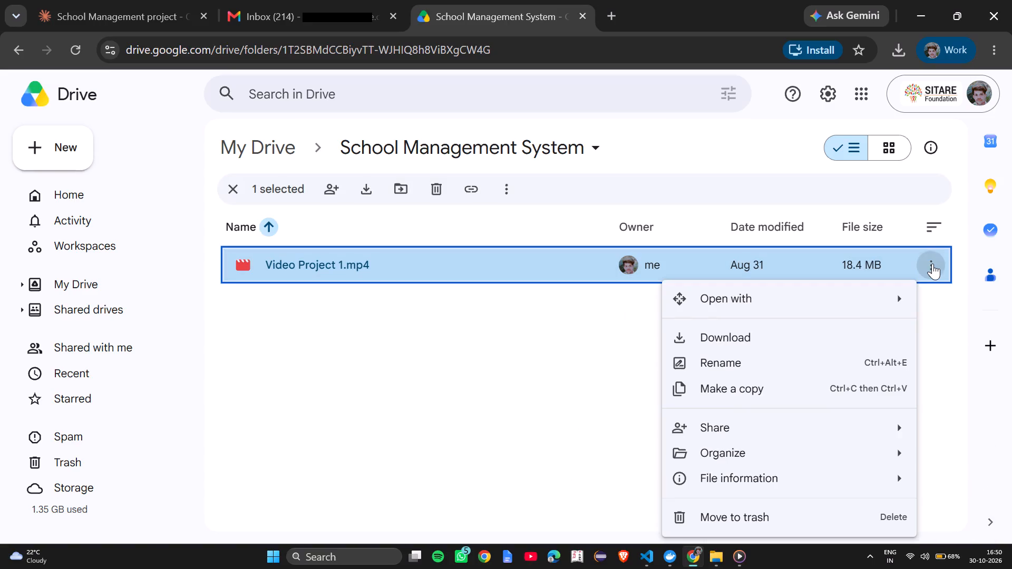
{"action": "left_click", "coordinate": [738, 363]}
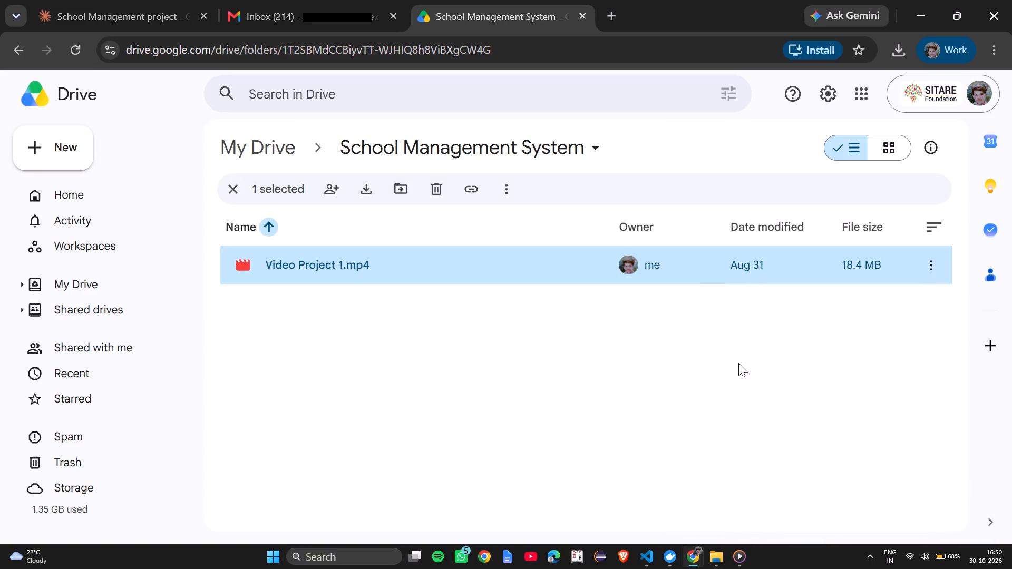
{"action": "key", "text": "BackSpace"}
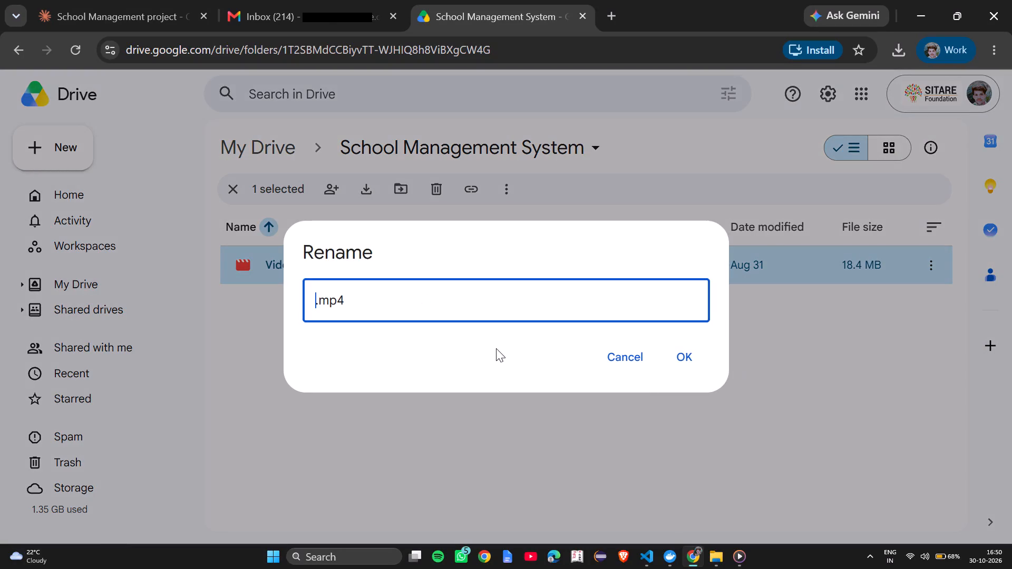
{"action": "type", "text": "School"}
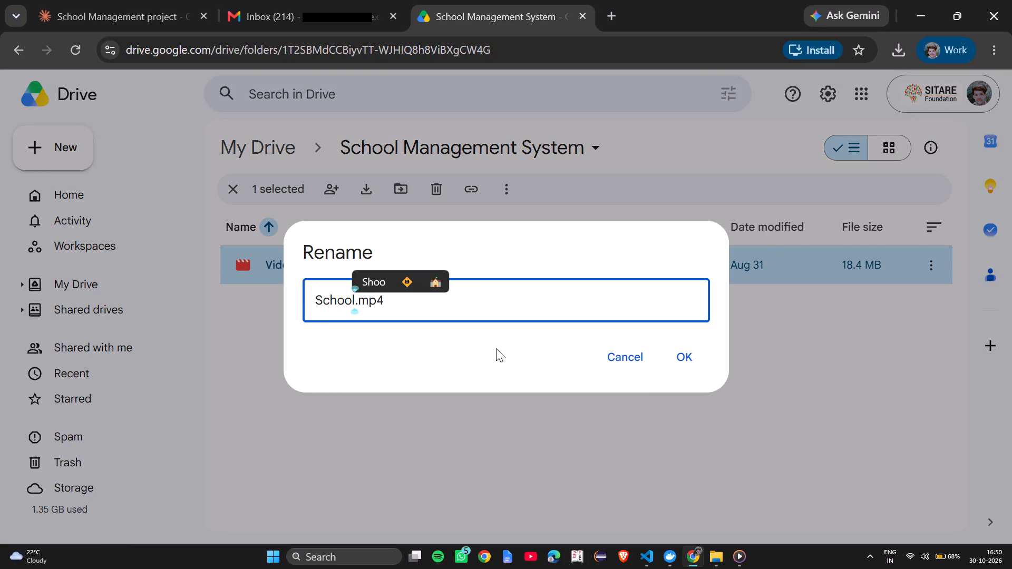
{"action": "key", "text": "space"}
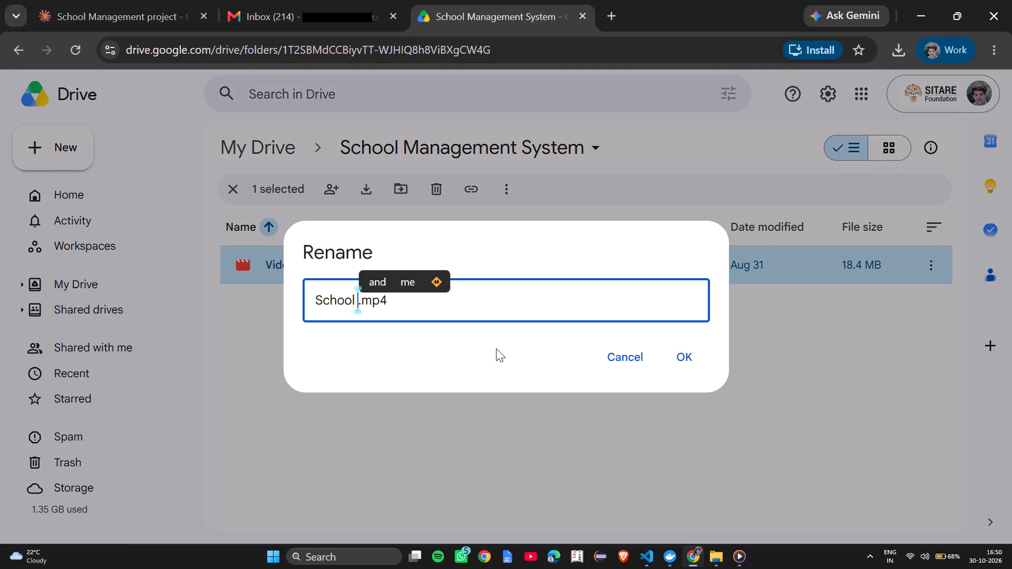
{"action": "type", "text": "mana"}
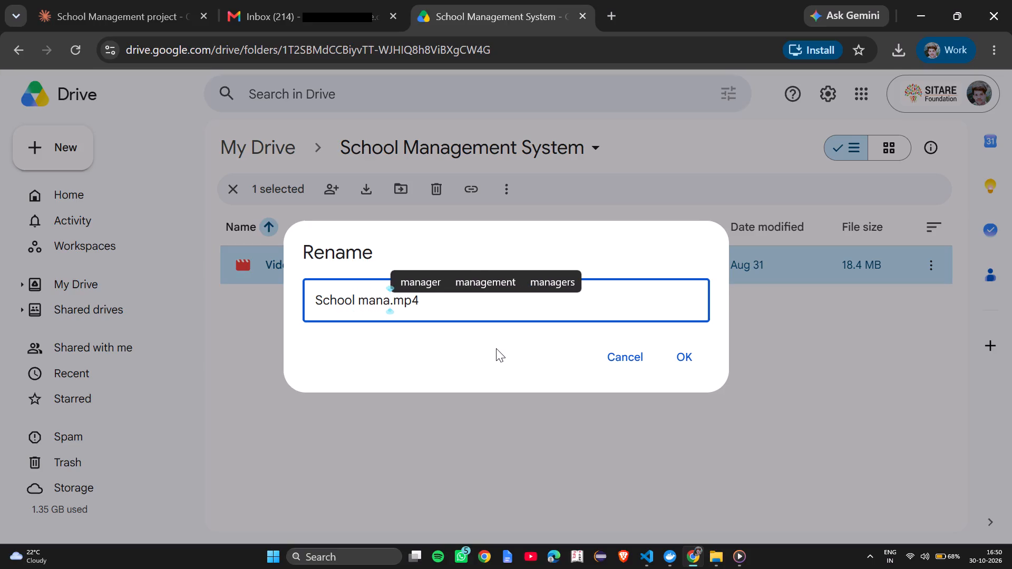
{"action": "type", "text": "ge"}
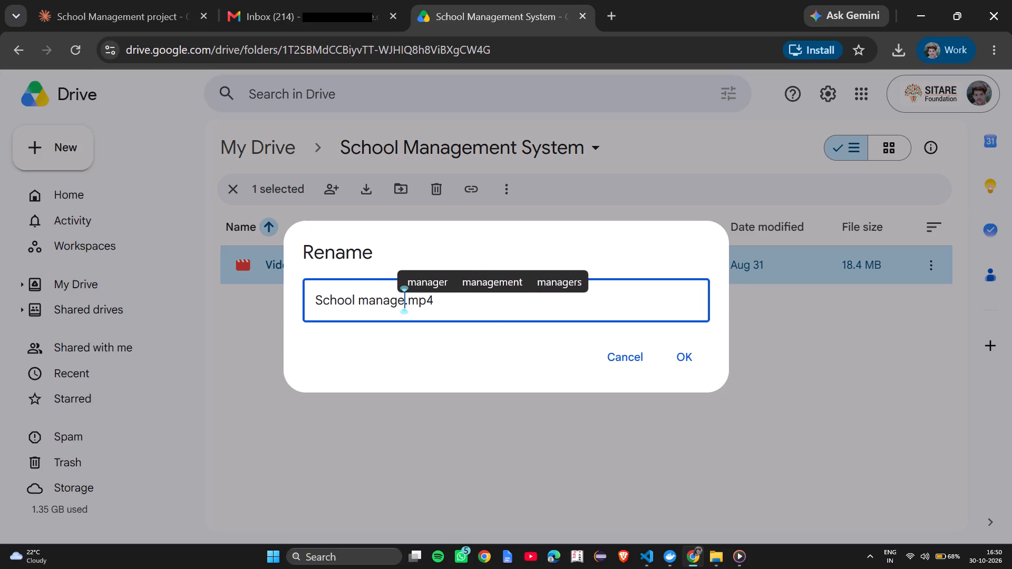
{"action": "left_click", "coordinate": [484, 284]}
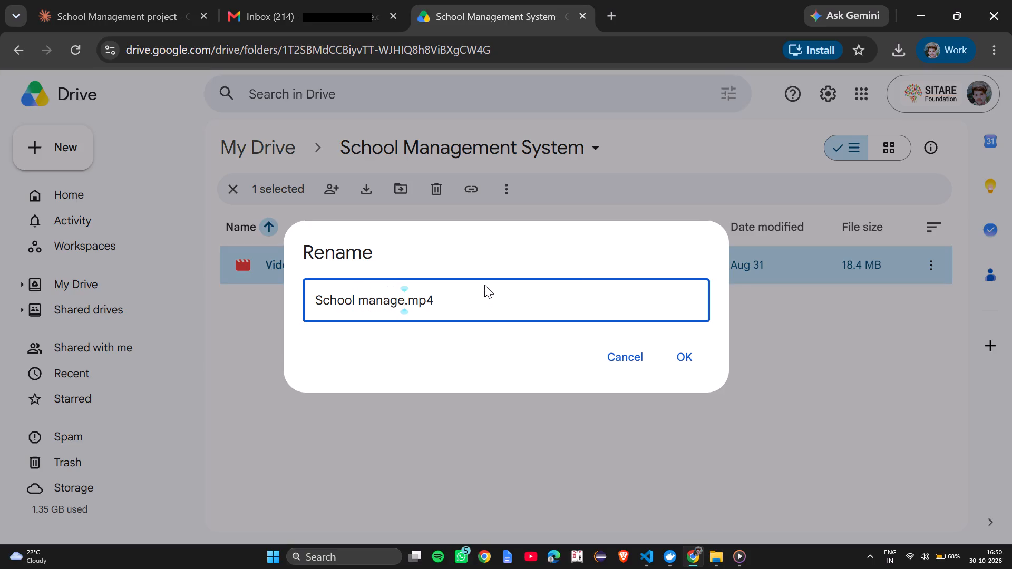
{"action": "left_click", "coordinate": [684, 364]}
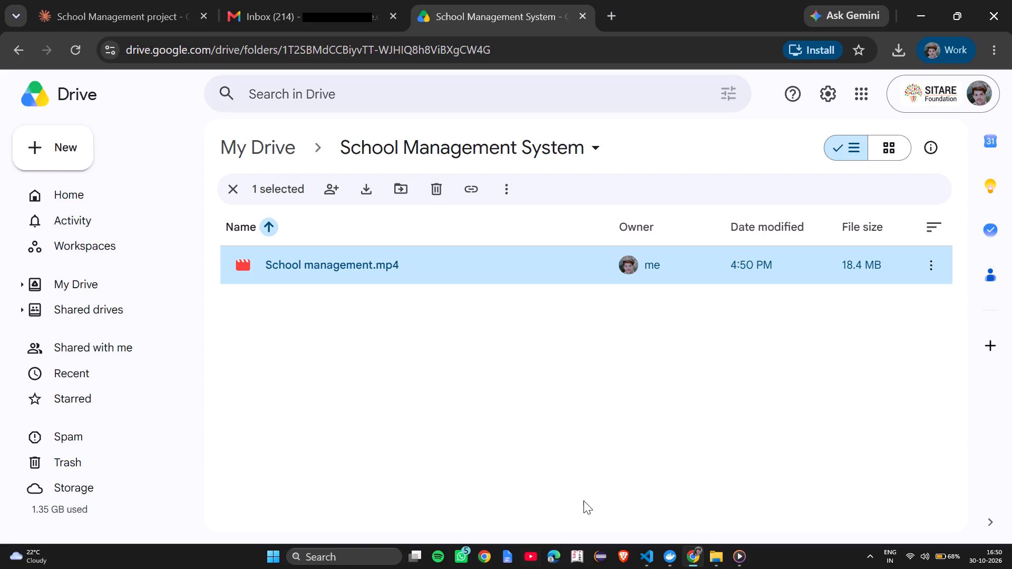
Open the School_Management_System project report from the Desktop in Word and enable editing.
{"action": "left_click", "coordinate": [713, 559]}
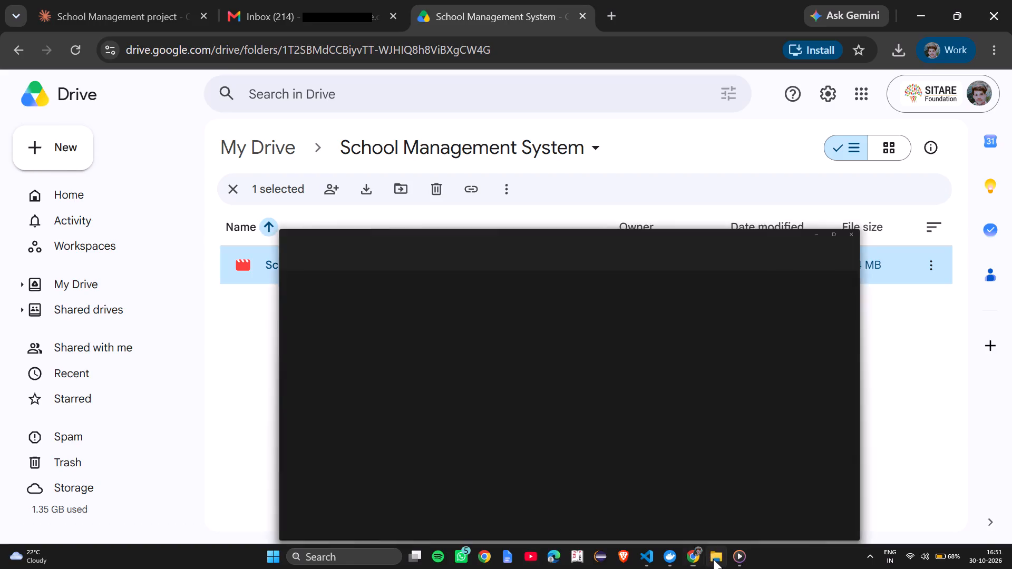
{"action": "scroll", "coordinate": [180, 361], "scroll_direction": "down", "scroll_amount": 2}
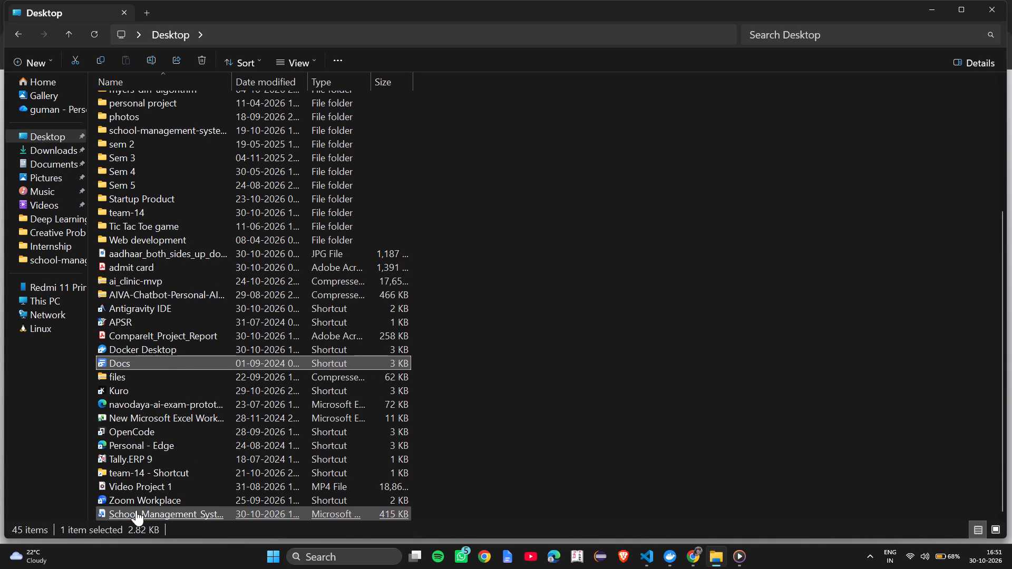
{"action": "scroll", "coordinate": [131, 344], "scroll_direction": "down", "scroll_amount": 5}
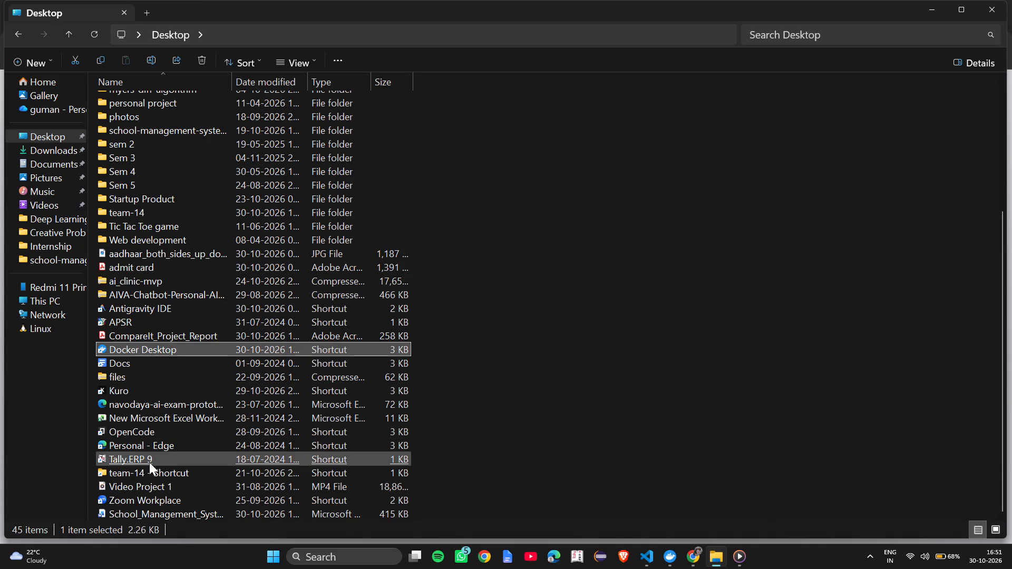
{"action": "double_click", "coordinate": [184, 515]}
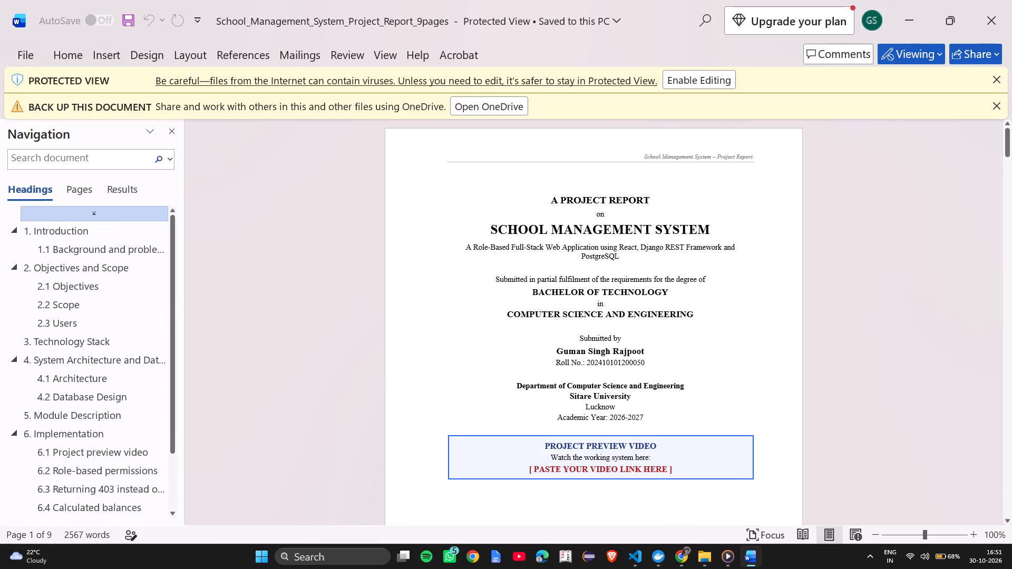
{"action": "left_click", "coordinate": [673, 468]}
{"action": "key", "text": "BackSpace"}
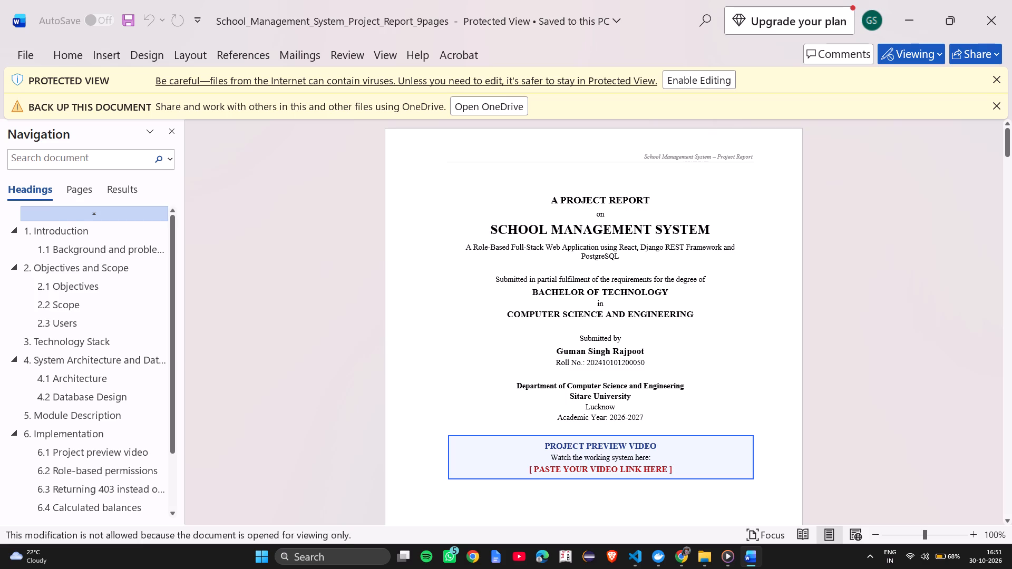
{"action": "key", "text": "BackSpace"}
{"action": "left_click", "coordinate": [673, 468]}
{"action": "left_click", "coordinate": [673, 468]}
{"action": "left_click", "coordinate": [679, 83]}
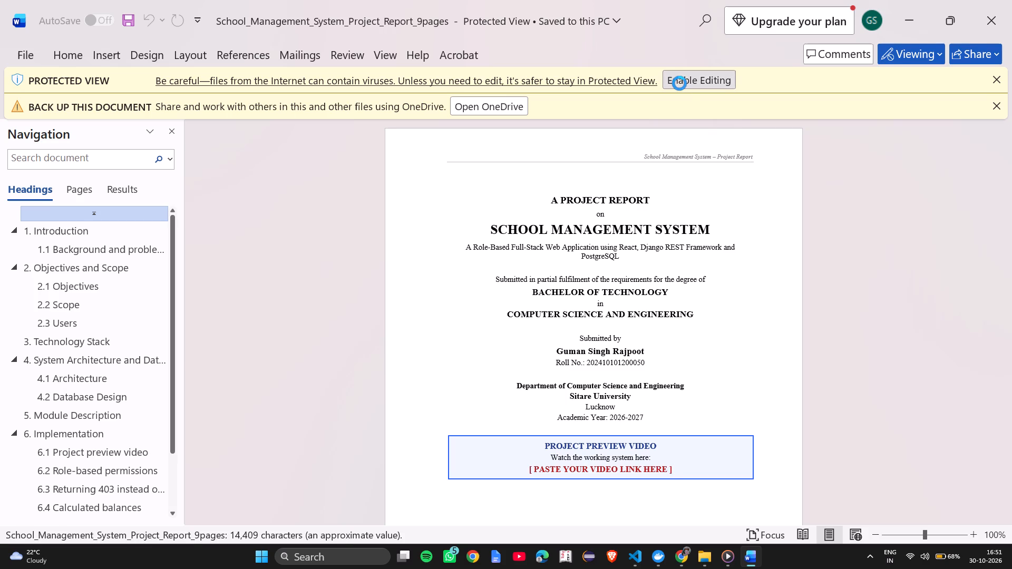
Delete the "[ PASTE YOUR VIDEO LINK HERE ]" placeholder from the Project Preview Video box on the title page.
{"action": "left_click", "coordinate": [679, 466]}
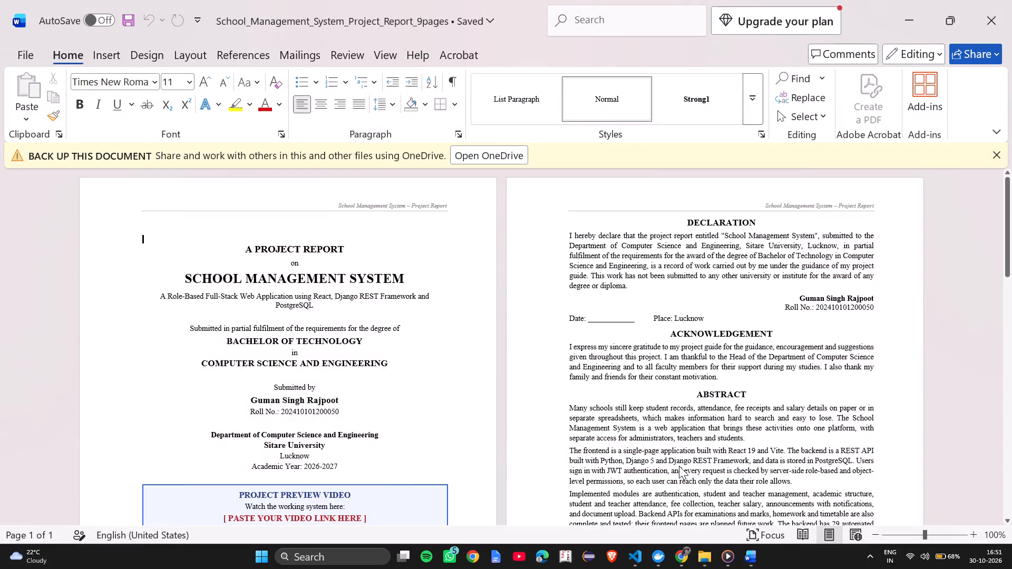
{"action": "scroll", "coordinate": [650, 469], "scroll_direction": "down", "scroll_amount": 3}
{"action": "scroll", "coordinate": [650, 469], "scroll_direction": "up", "scroll_amount": 1}
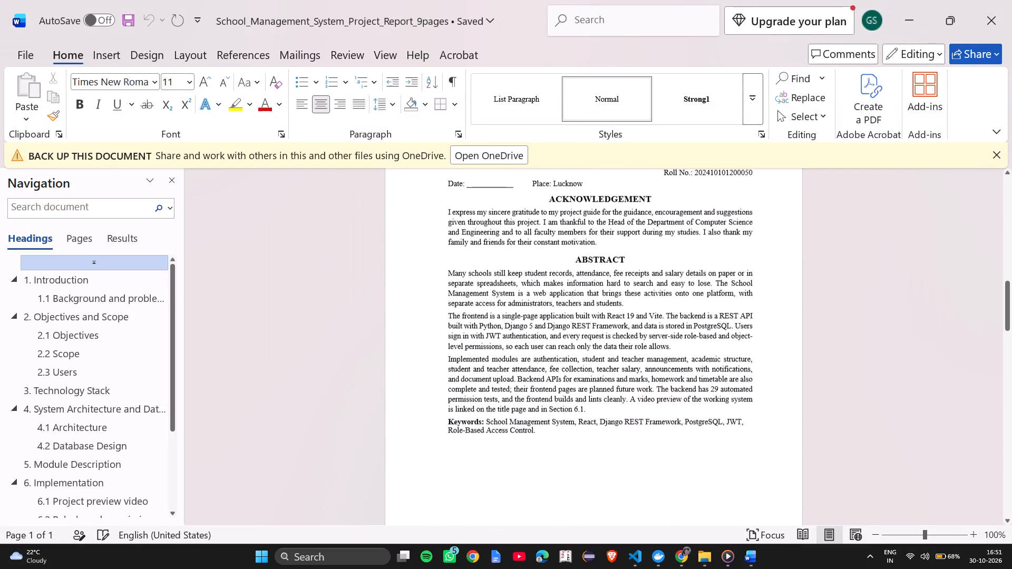
{"action": "scroll", "coordinate": [650, 469], "scroll_direction": "up", "scroll_amount": 2}
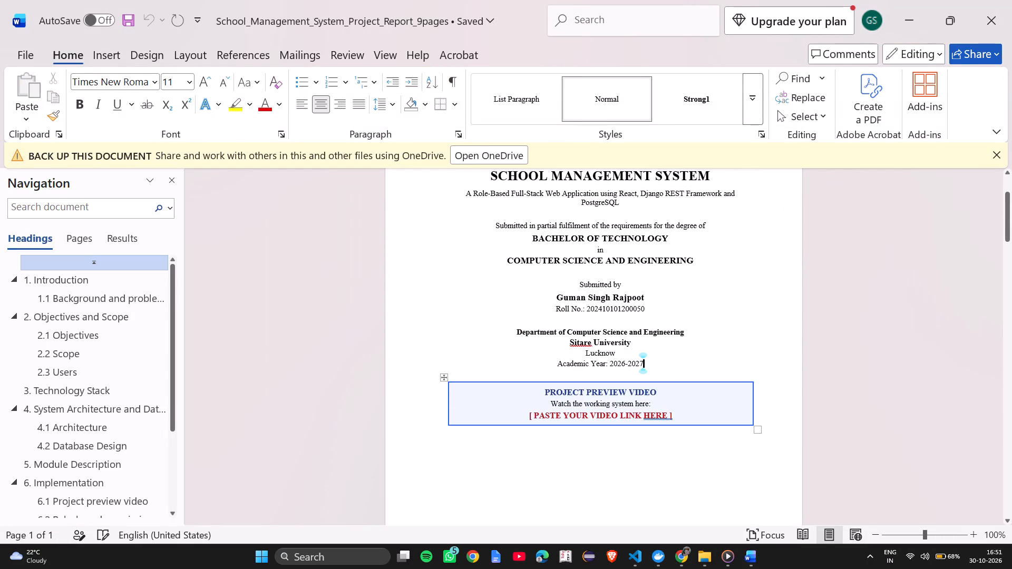
{"action": "left_click", "coordinate": [675, 416]}
{"action": "key", "text": "BackSpace"}
{"action": "key", "text": "BackSpace"}
{"action": "key", "text": "BackSpace"}
{"action": "key", "text": "BackSpace"}
{"action": "key", "text": "BackSpace"}
{"action": "key", "text": "BackSpace"}
{"action": "key", "text": "BackSpace"}
{"action": "key", "text": "BackSpace"}
{"action": "key", "text": "BackSpace"}
{"action": "key", "text": "BackSpace"}
{"action": "key", "text": "BackSpace"}
{"action": "key", "text": "BackSpace"}
{"action": "key", "text": "BackSpace"}
{"action": "key", "text": "BackSpace"}
{"action": "key", "text": "BackSpace"}
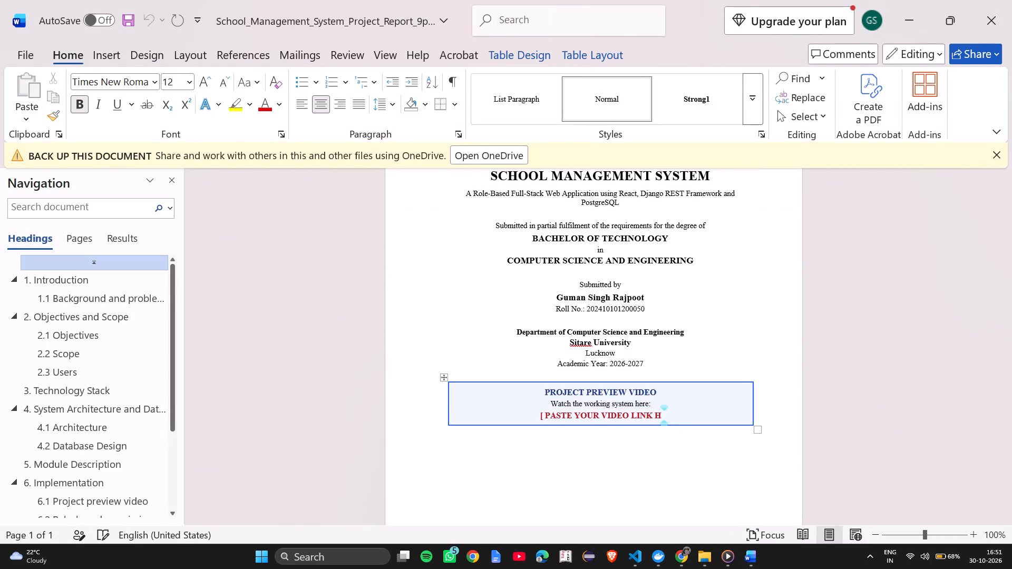
{"action": "key", "text": "BackSpace"}
{"action": "key", "text": "BackSpace"}
{"action": "key", "text": "BackSpace"}
{"action": "key", "text": "BackSpace"}
{"action": "key", "text": "BackSpace"}
{"action": "key", "text": "BackSpace"}
{"action": "key", "text": "BackSpace"}
{"action": "key", "text": "BackSpace"}
{"action": "key", "text": "BackSpace"}
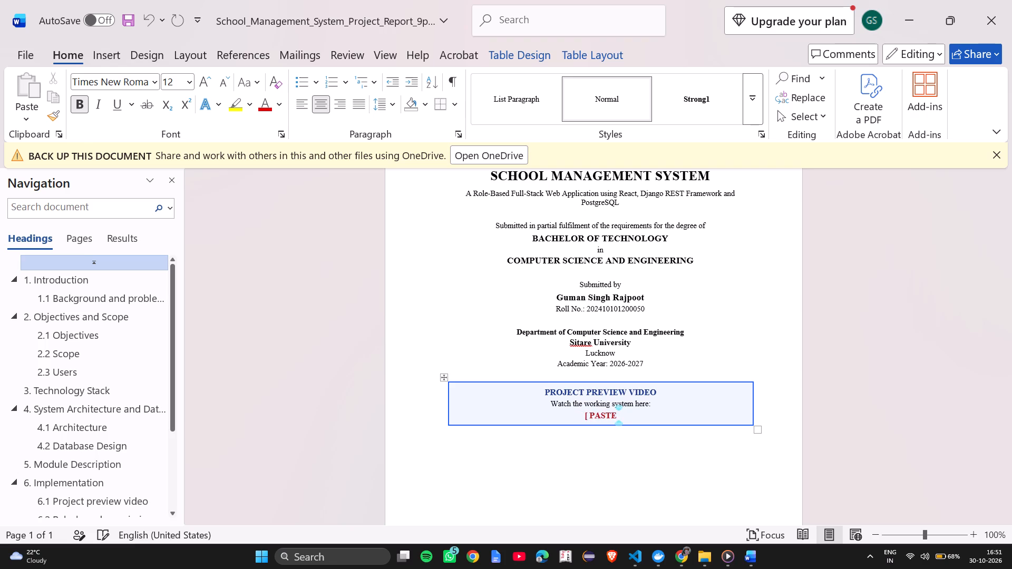
{"action": "key", "text": "BackSpace"}
{"action": "key", "text": "BackSpace"}
{"action": "key", "text": "BackSpace"}
{"action": "key", "text": "BackSpace"}
{"action": "key", "text": "BackSpace"}
{"action": "key", "text": "BackSpace"}
{"action": "key", "text": "BackSpace"}
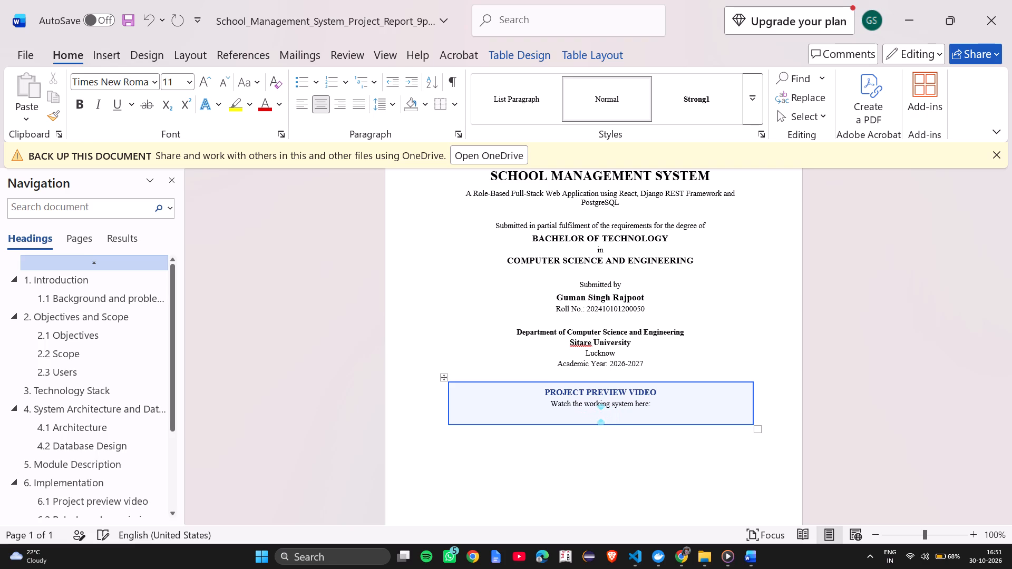
Switch to Google Drive in Chrome and copy the sharing link of School management.mp4.
{"action": "left_click", "coordinate": [682, 552]}
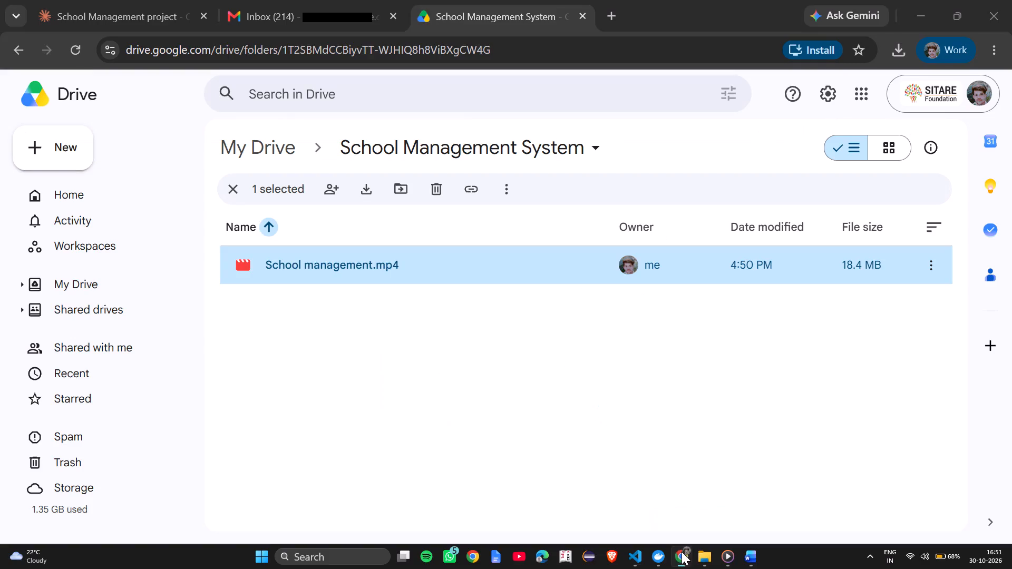
{"action": "left_click", "coordinate": [927, 266]}
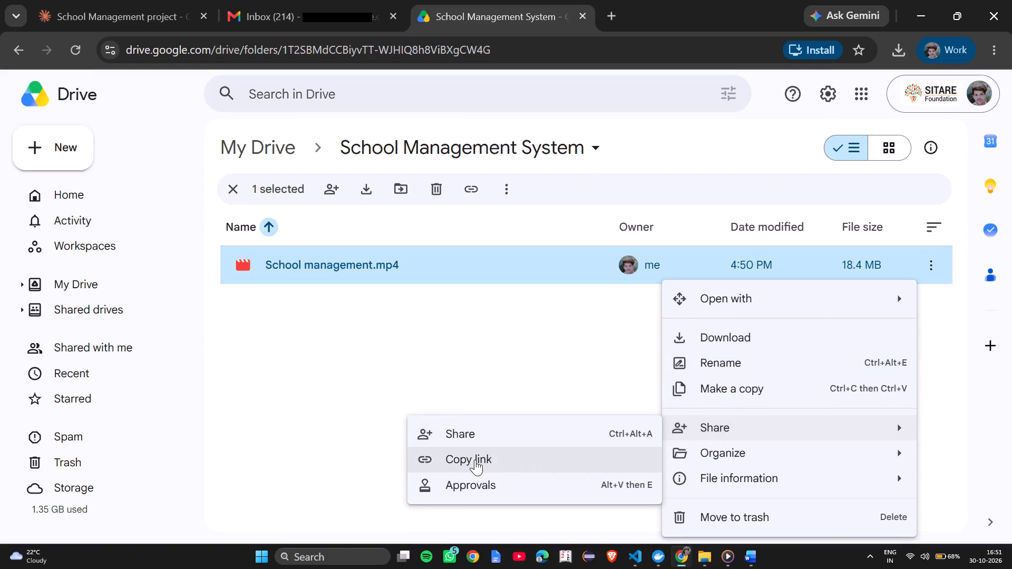
{"action": "left_click", "coordinate": [474, 459]}
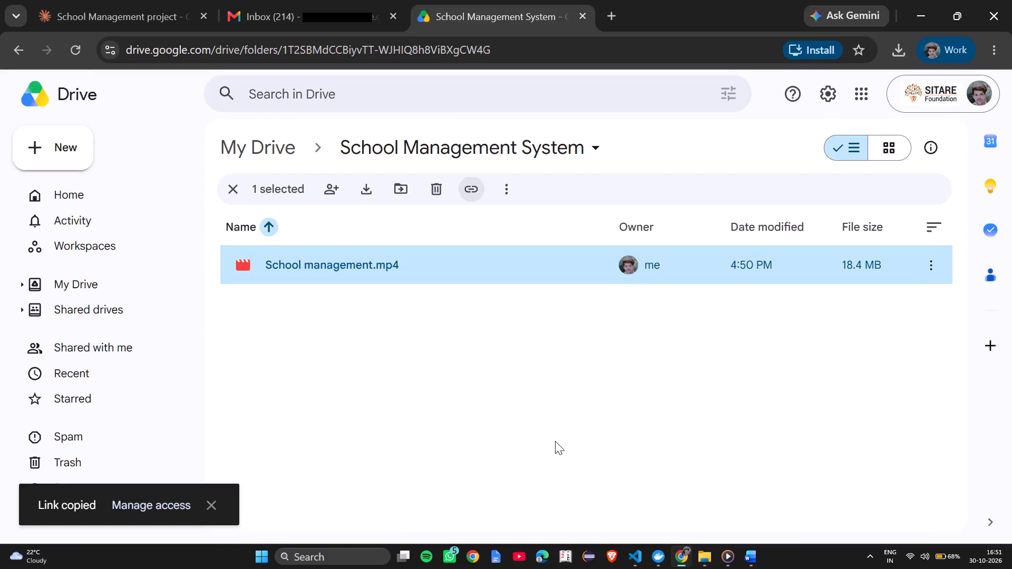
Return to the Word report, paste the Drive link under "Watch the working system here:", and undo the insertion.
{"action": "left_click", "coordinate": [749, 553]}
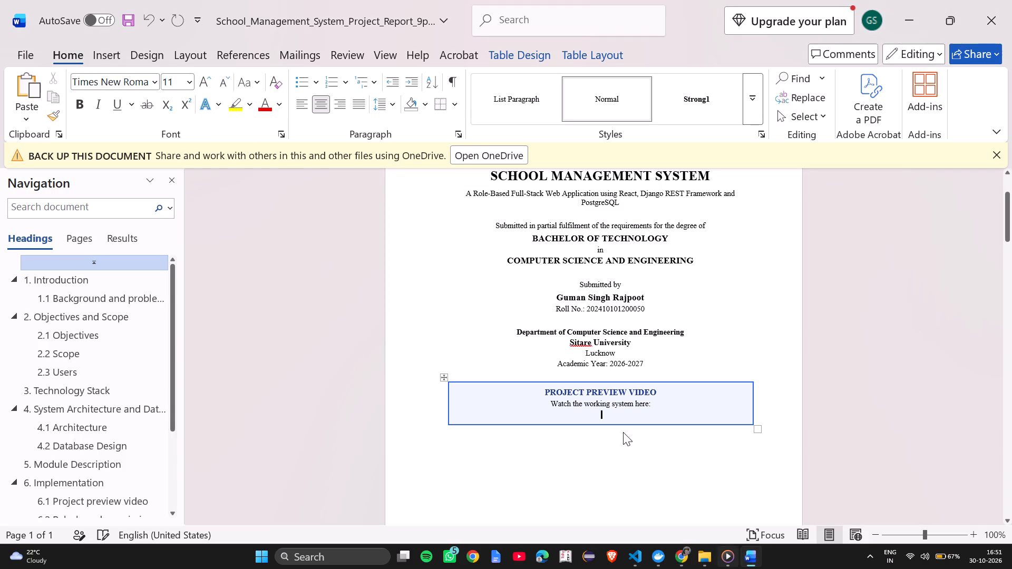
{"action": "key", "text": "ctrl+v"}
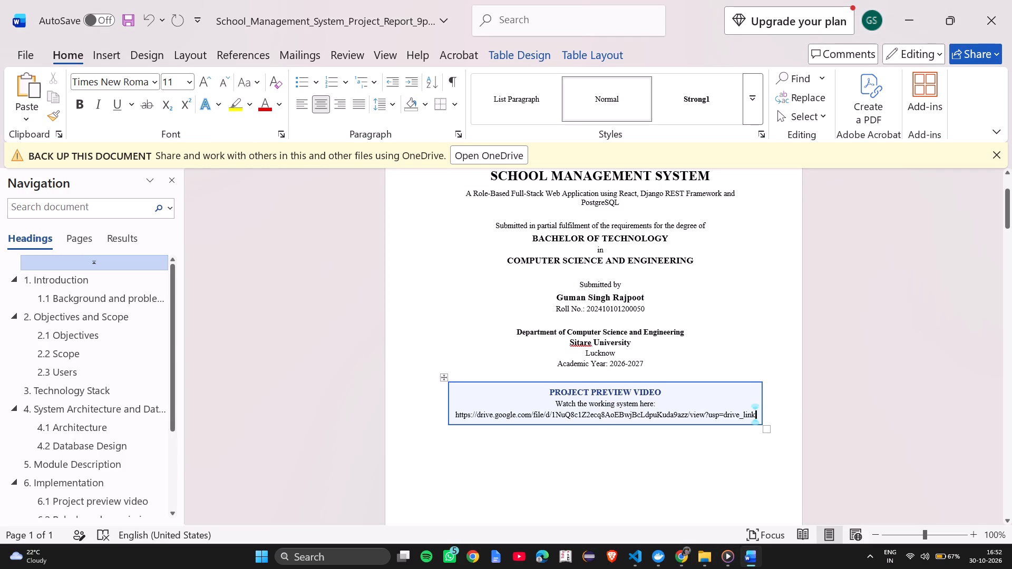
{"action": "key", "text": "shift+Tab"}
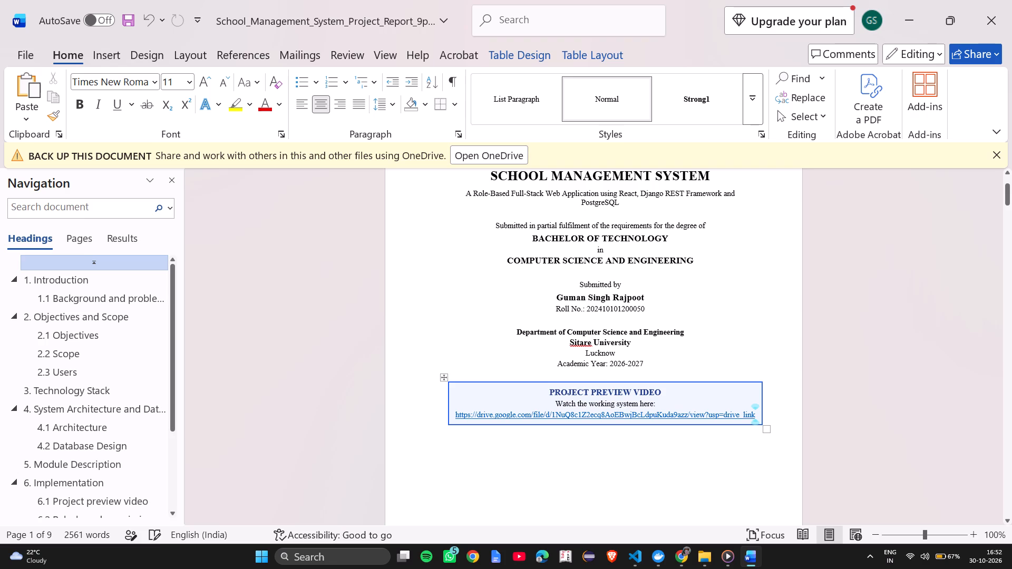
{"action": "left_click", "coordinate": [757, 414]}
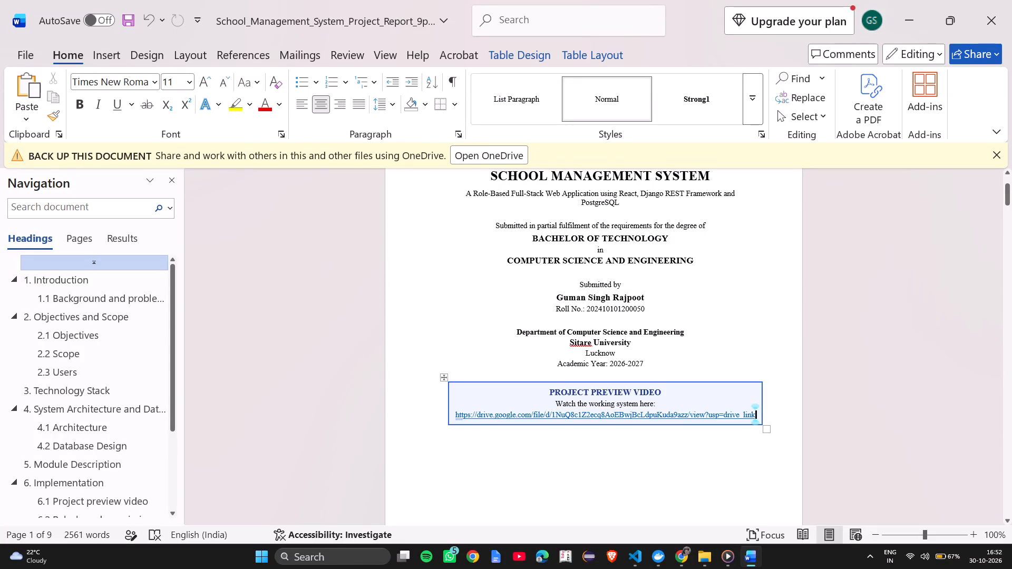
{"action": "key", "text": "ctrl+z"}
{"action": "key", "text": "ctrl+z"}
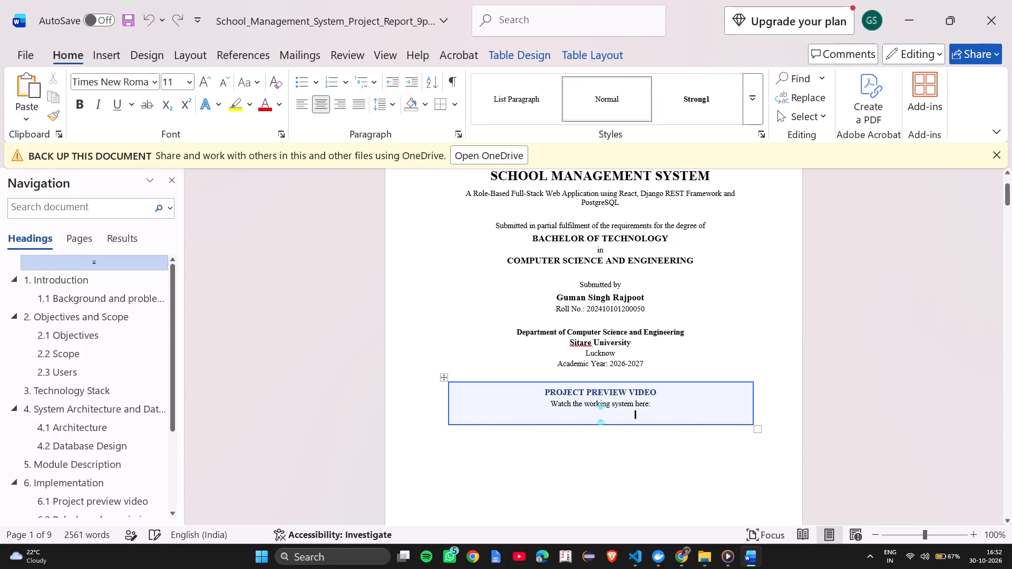
Enter "School Management System" below "Watch the working system here:" in the title page's Project Preview Video box.
{"action": "type", "text": "Sch"}
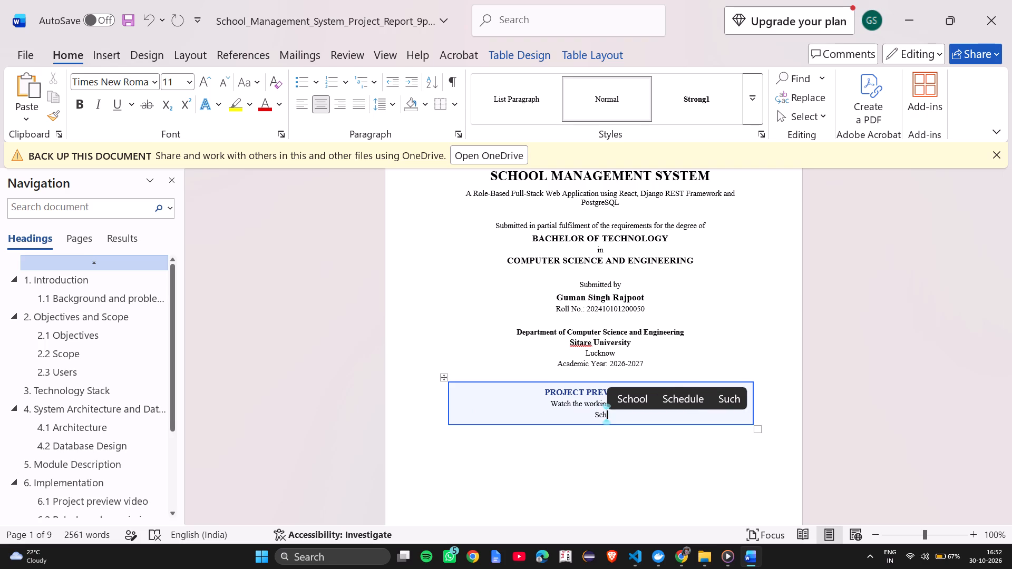
{"action": "key", "text": "o"}
{"action": "type", "text": "ol"}
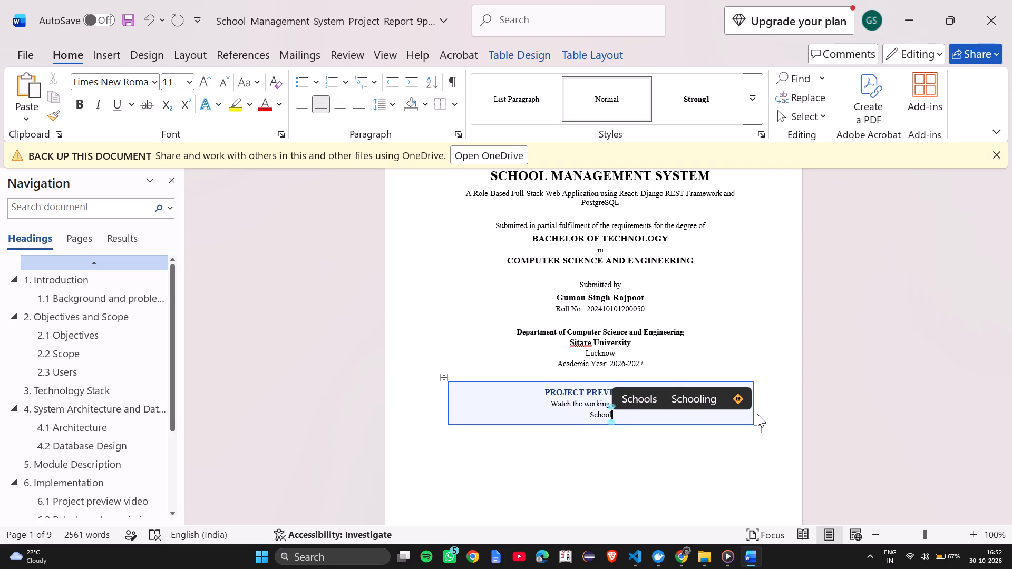
{"action": "key", "text": "space"}
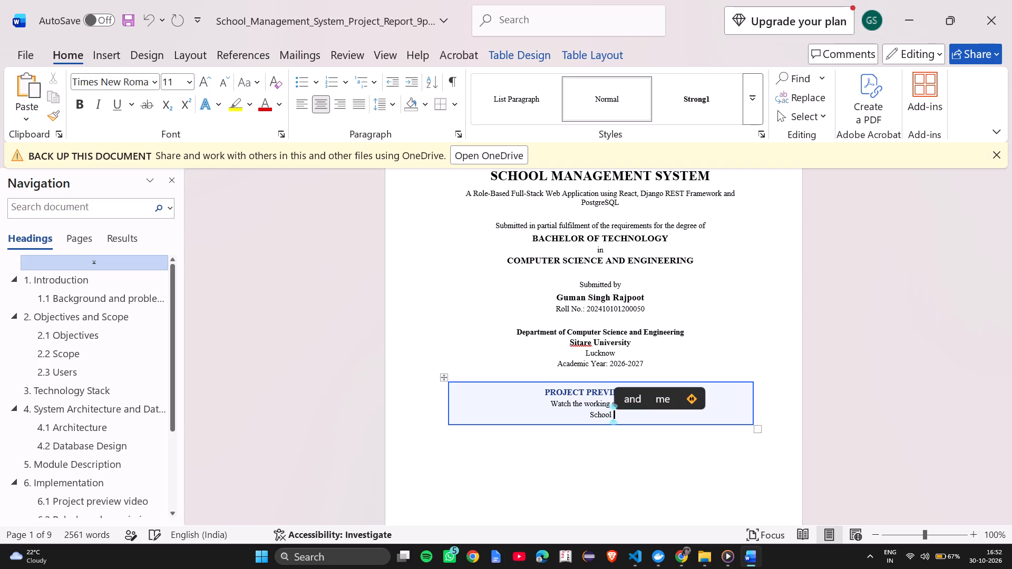
{"action": "type", "text": "mange"}
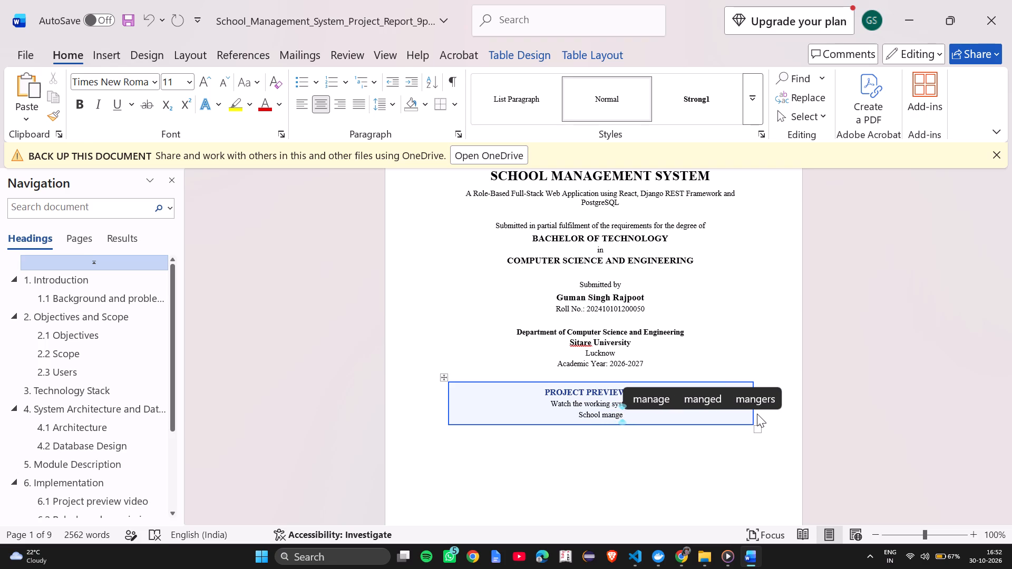
{"action": "type", "text": "men"}
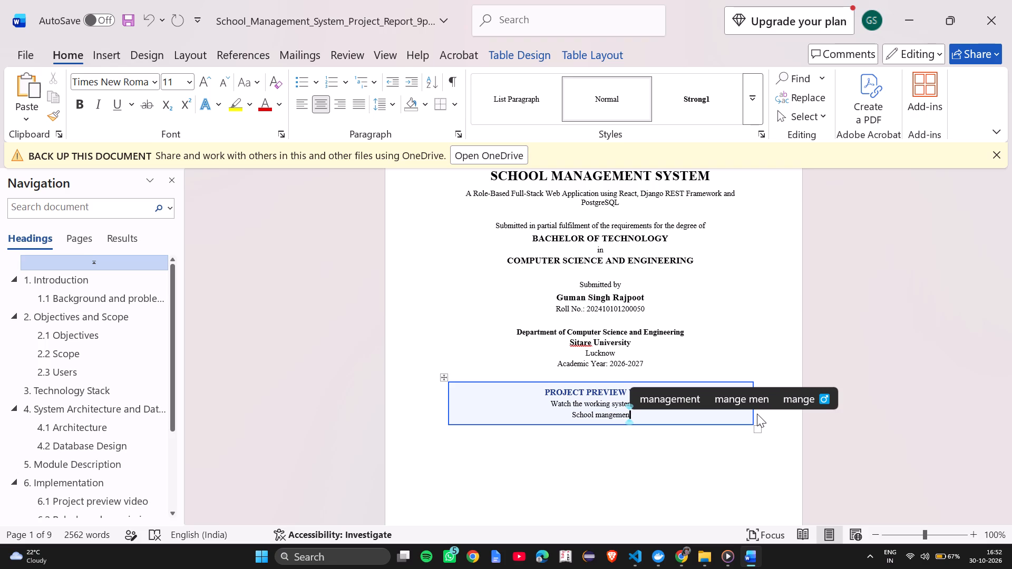
{"action": "left_click", "coordinate": [688, 398]}
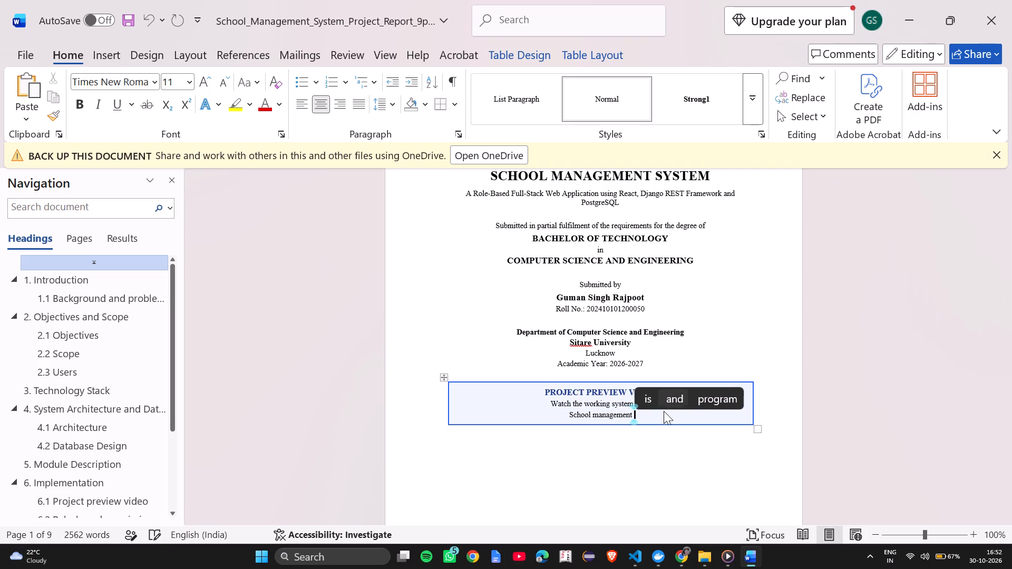
{"action": "type", "text": "Sys"}
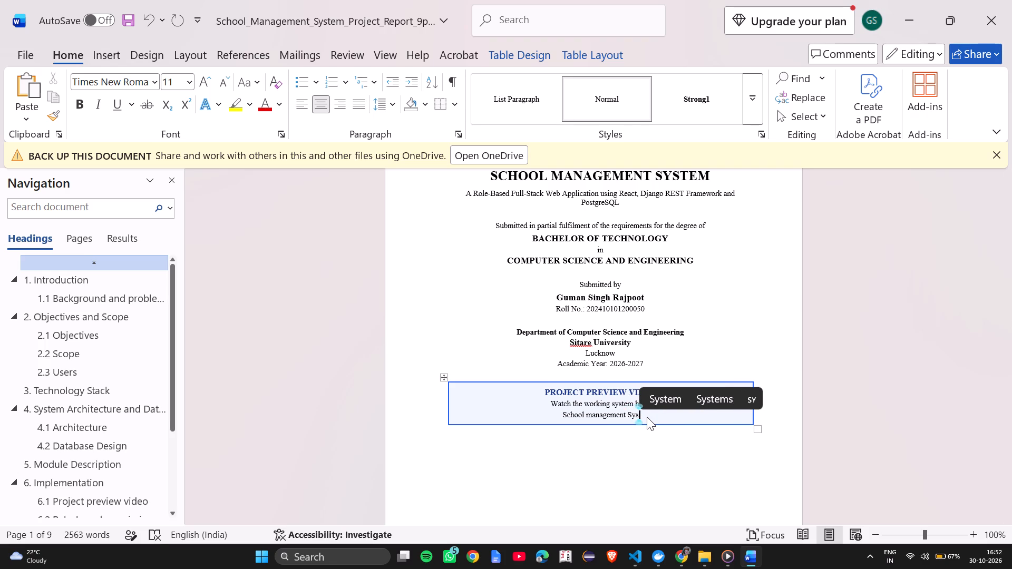
{"action": "type", "text": "tem"}
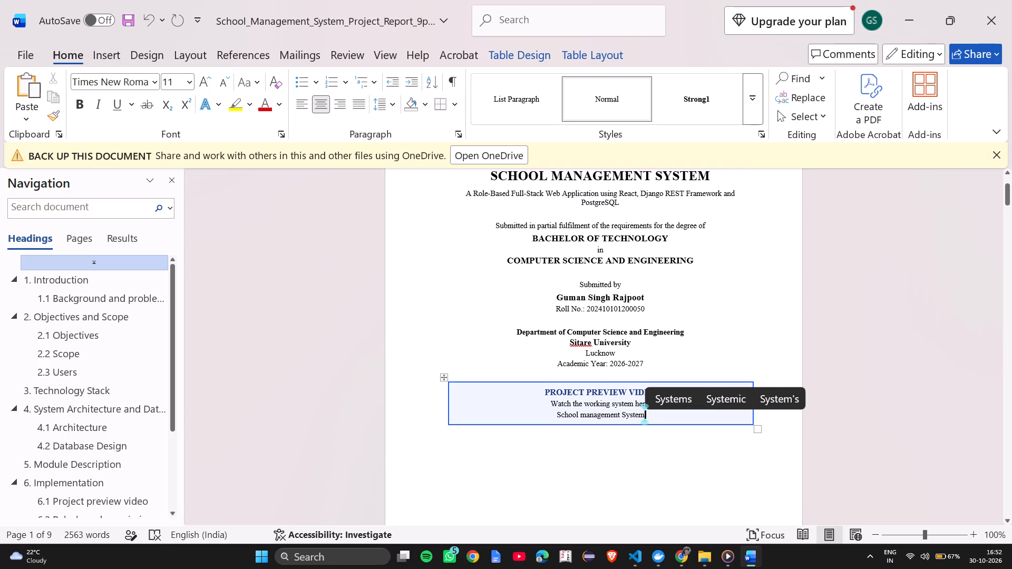
{"action": "left_click", "coordinate": [586, 415]}
{"action": "key", "text": "BackSpace"}
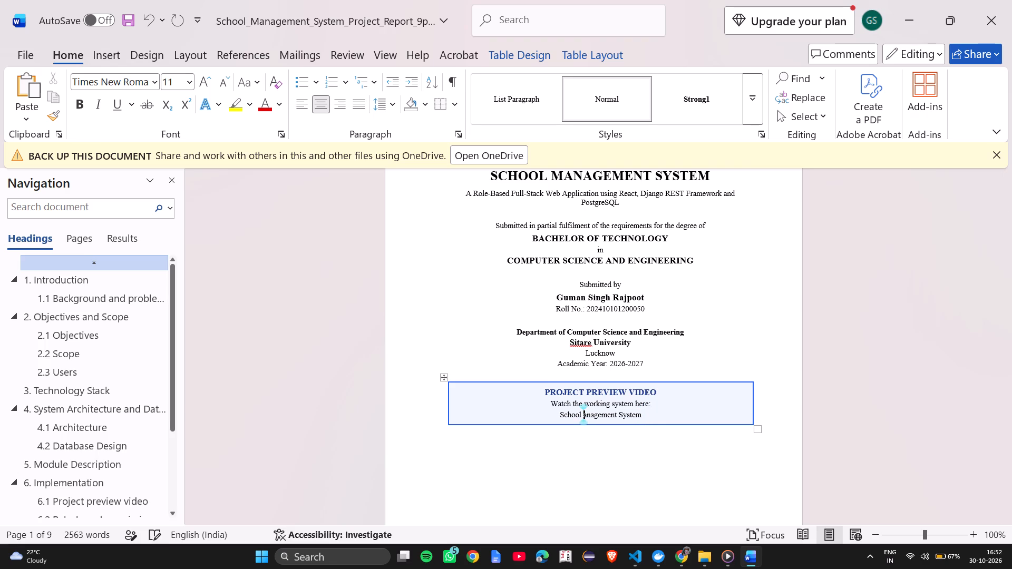
{"action": "key", "text": "shift+m"}
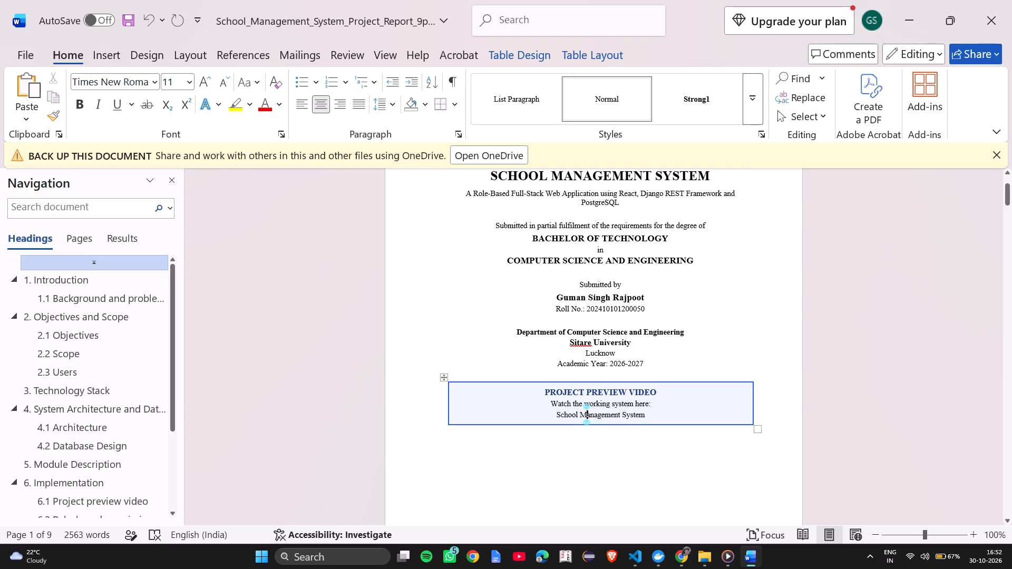
Hyperlink the "School Management System" text in the Project Preview Video box to the copied Google Drive video address.
{"action": "left_click_drag", "start_coordinate": [648, 414], "coordinate": [553, 416]}
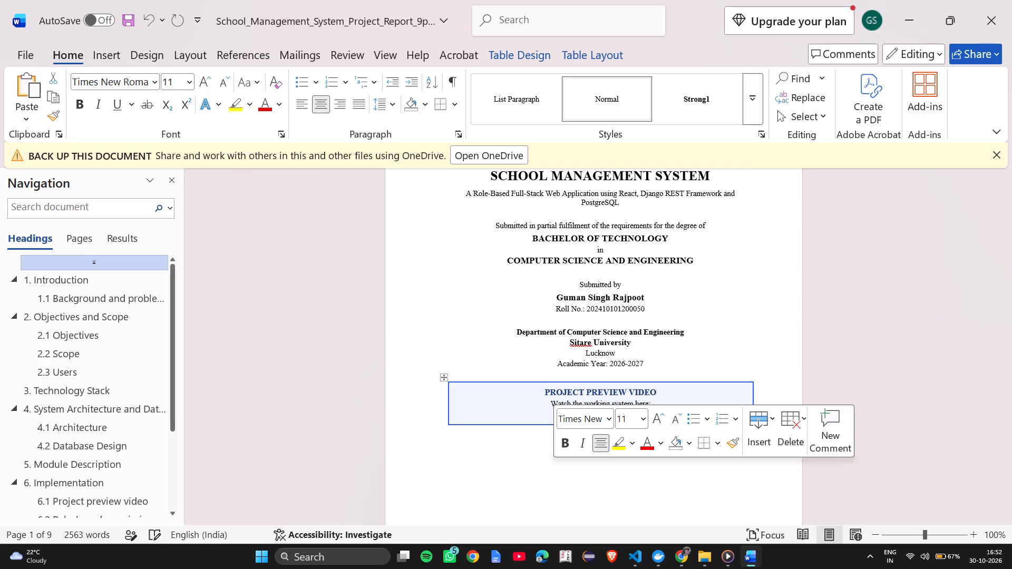
{"action": "left_click", "coordinate": [517, 411]}
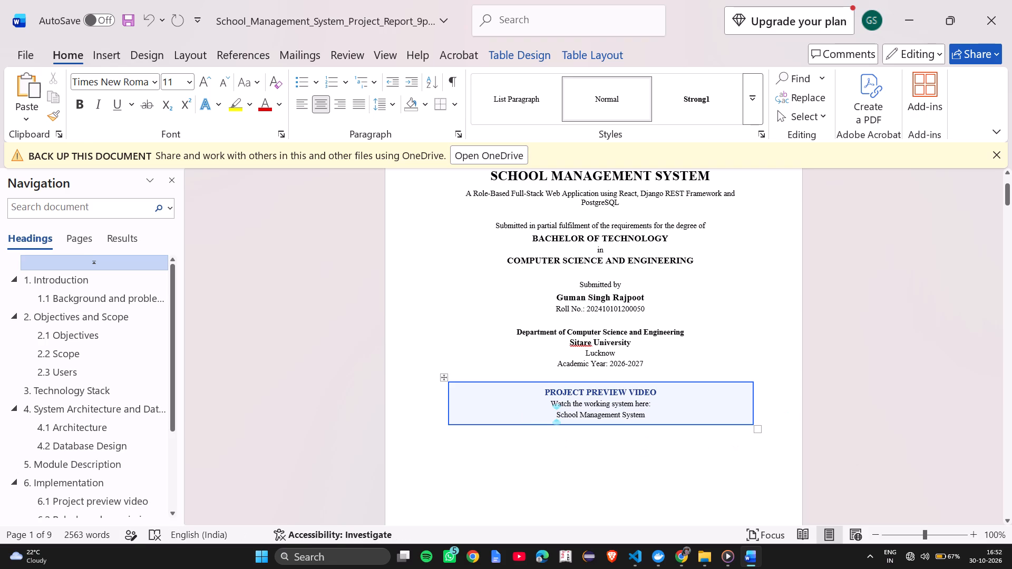
{"action": "left_click_drag", "start_coordinate": [555, 414], "coordinate": [635, 417]}
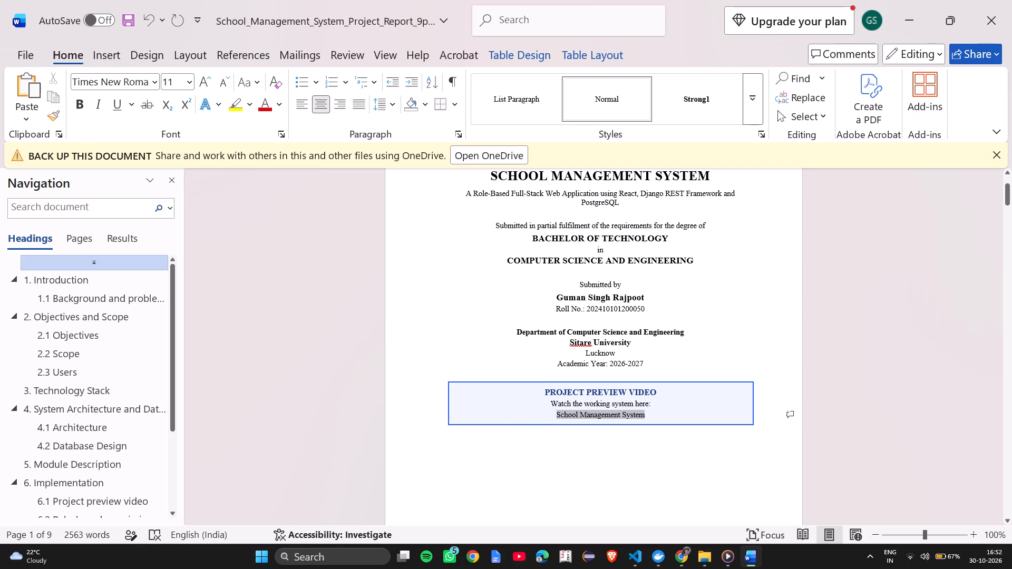
{"action": "left_click_drag", "start_coordinate": [635, 417], "coordinate": [647, 416]}
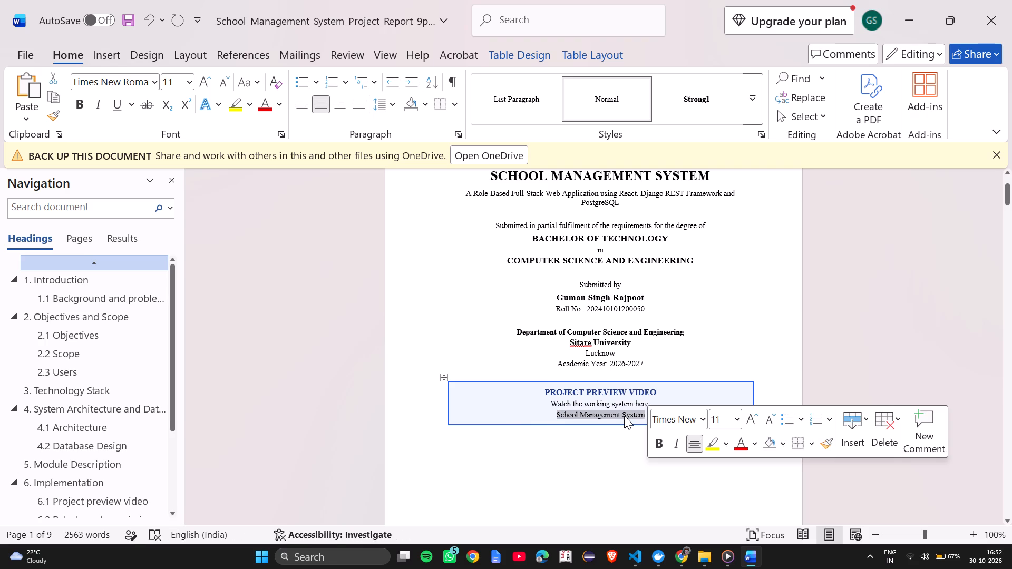
{"action": "right_click", "coordinate": [624, 416]}
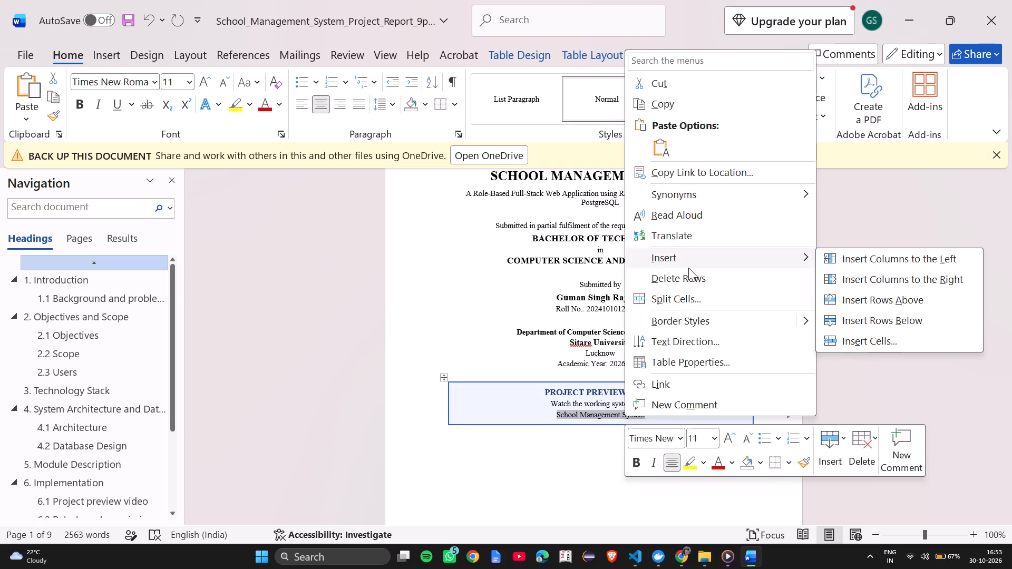
{"action": "left_click", "coordinate": [658, 387]}
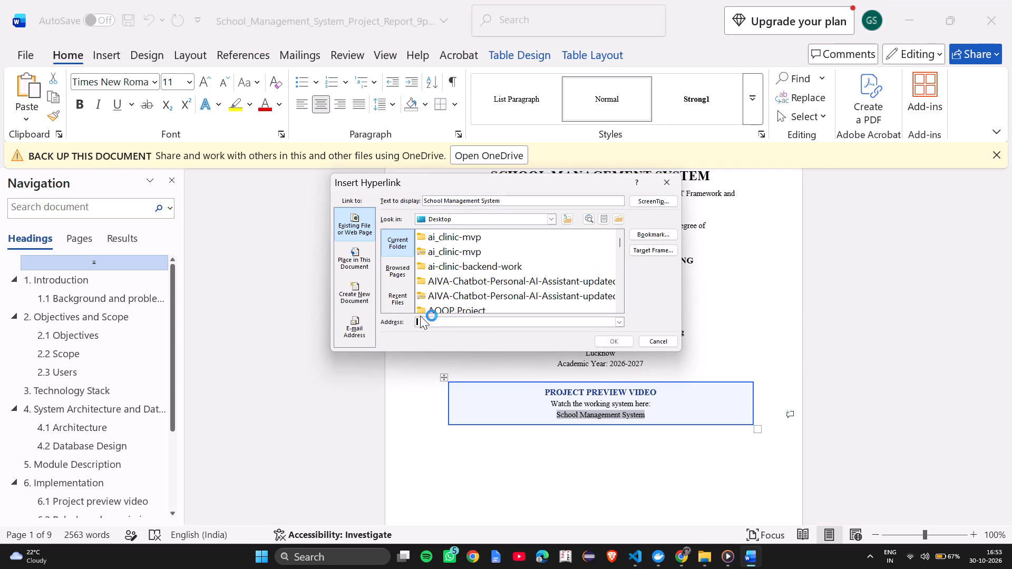
{"action": "key", "text": "ctrl+v"}
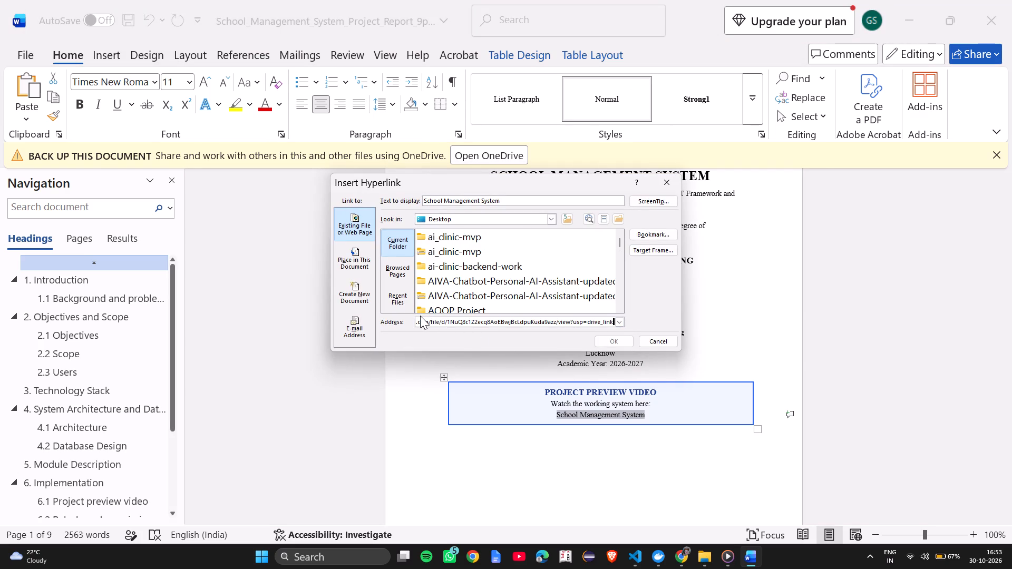
{"action": "left_click", "coordinate": [614, 338]}
Try the "School Management System" hyperlink in the Project Preview Video box and check its target address.
{"action": "double_click", "coordinate": [595, 416]}
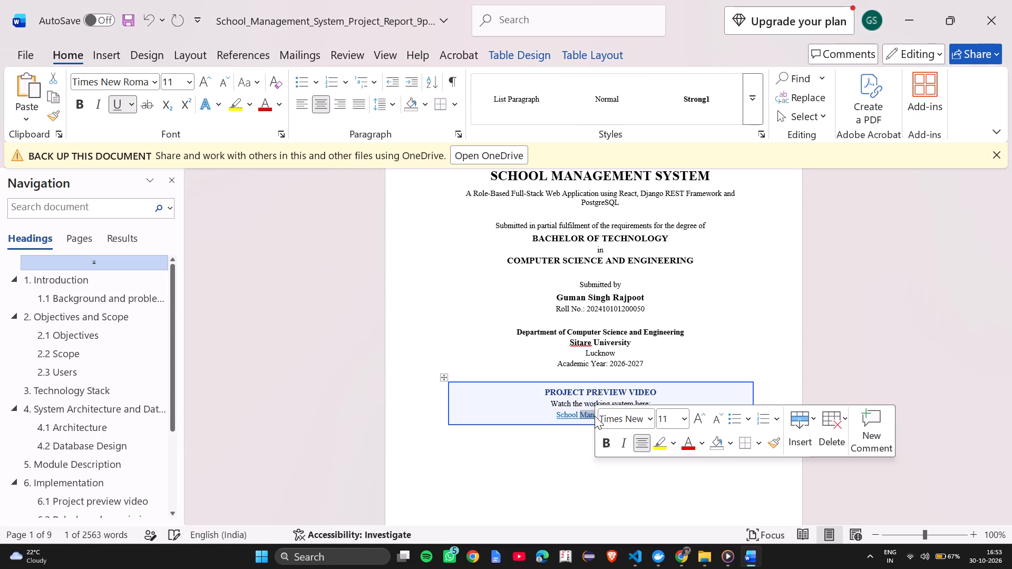
{"action": "left_click", "coordinate": [576, 417]}
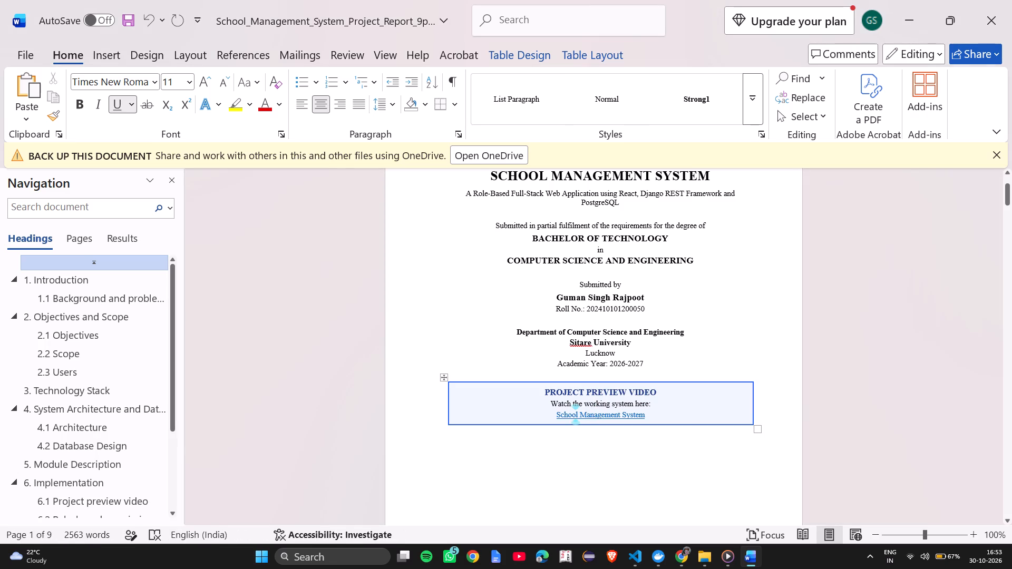
{"action": "left_click", "coordinate": [590, 418]}
{"action": "left_click", "coordinate": [866, 403]}
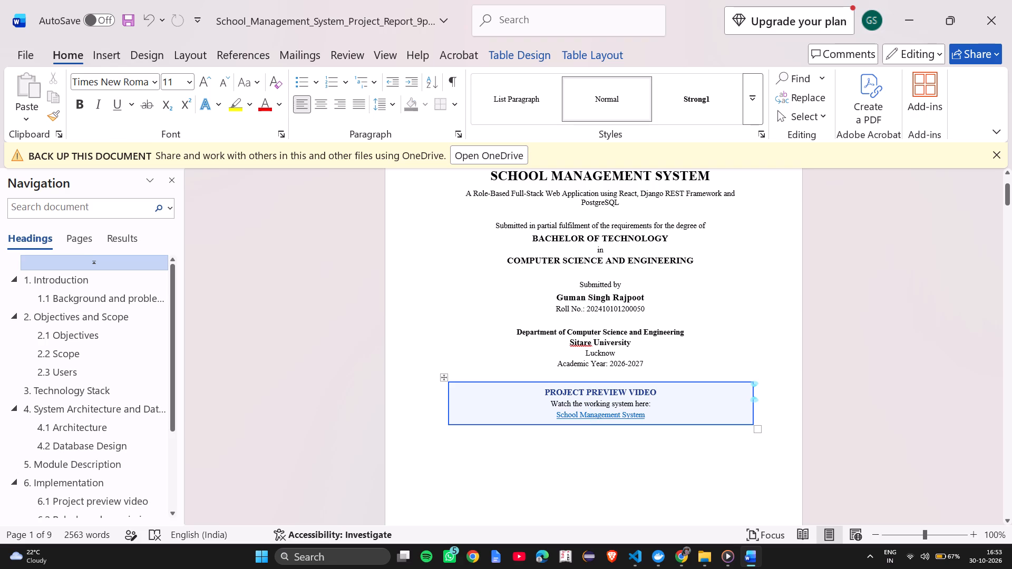
{"action": "left_click", "coordinate": [595, 417]}
{"action": "left_click", "coordinate": [595, 417]}
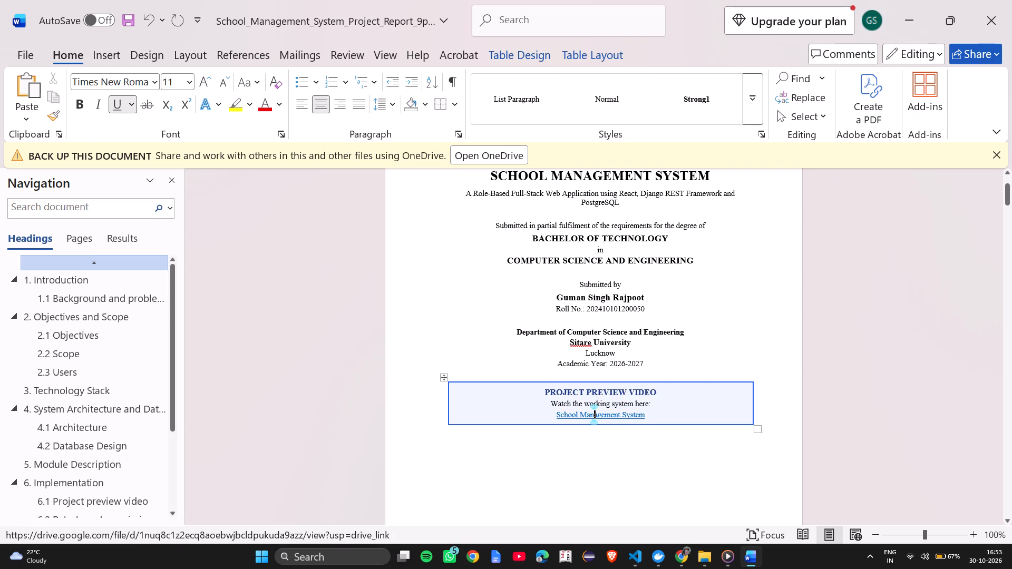
{"action": "left_click", "coordinate": [650, 414]}
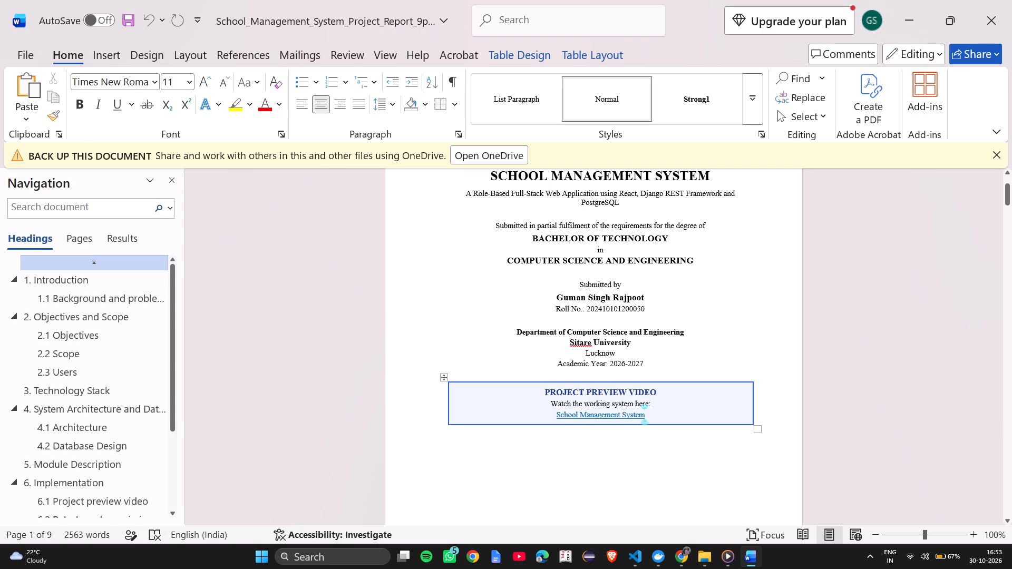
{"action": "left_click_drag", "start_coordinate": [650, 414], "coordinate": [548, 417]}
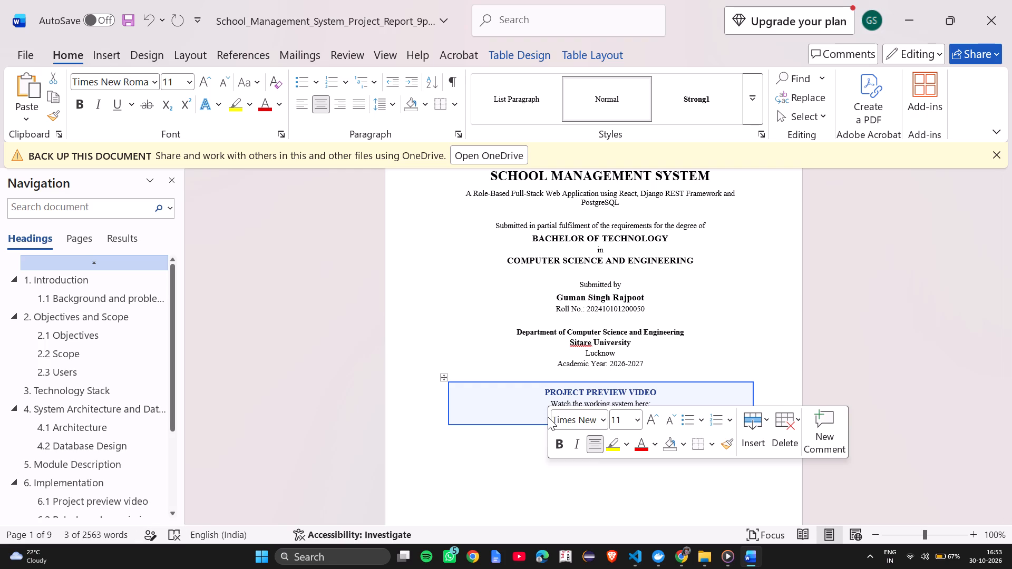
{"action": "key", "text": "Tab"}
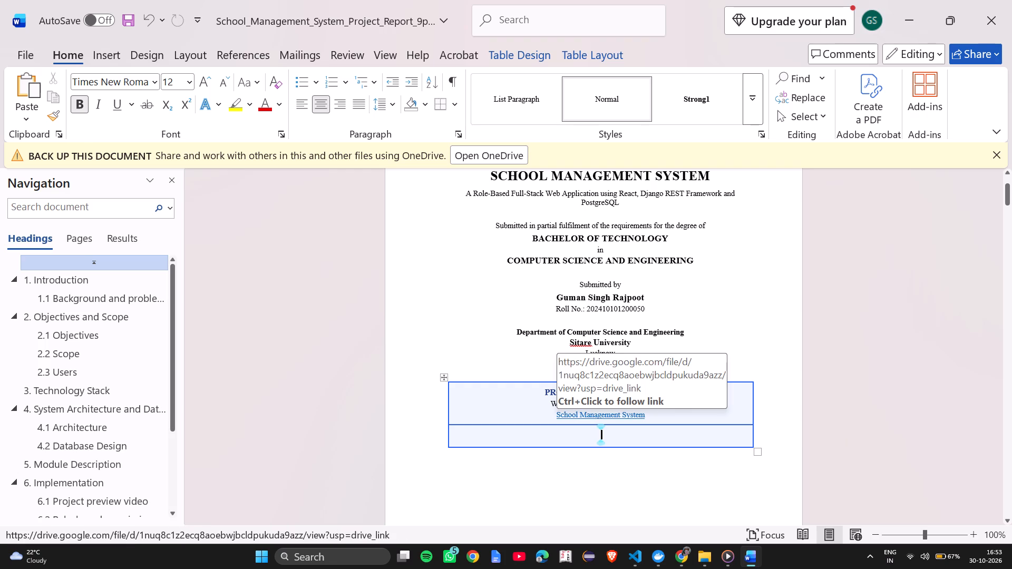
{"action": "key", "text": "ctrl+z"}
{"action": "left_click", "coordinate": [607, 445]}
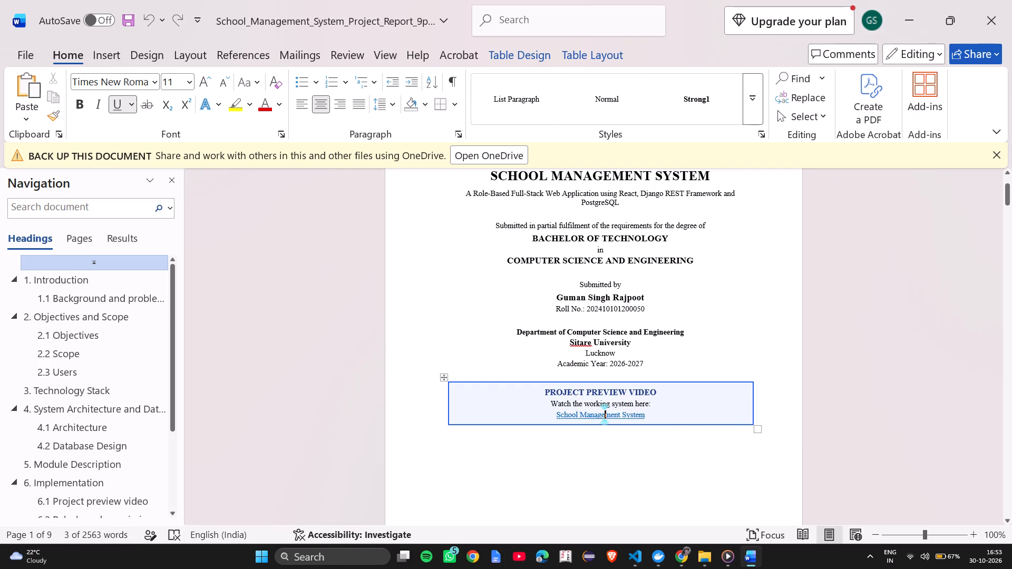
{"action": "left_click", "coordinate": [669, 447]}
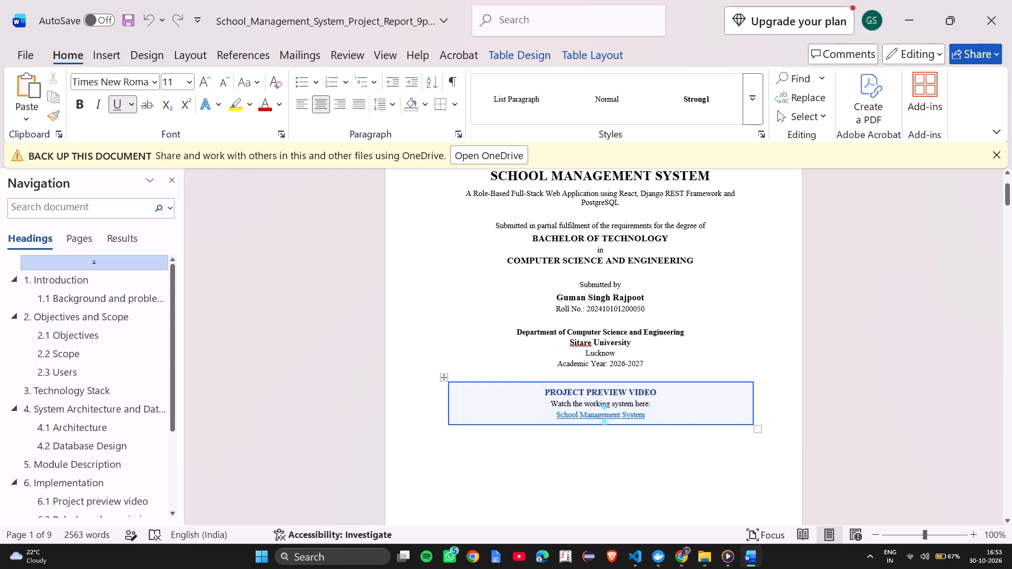
Review the report's pages after the title page, down to section 6.1 Project preview video.
{"action": "scroll", "coordinate": [666, 455], "scroll_direction": "down", "scroll_amount": 2}
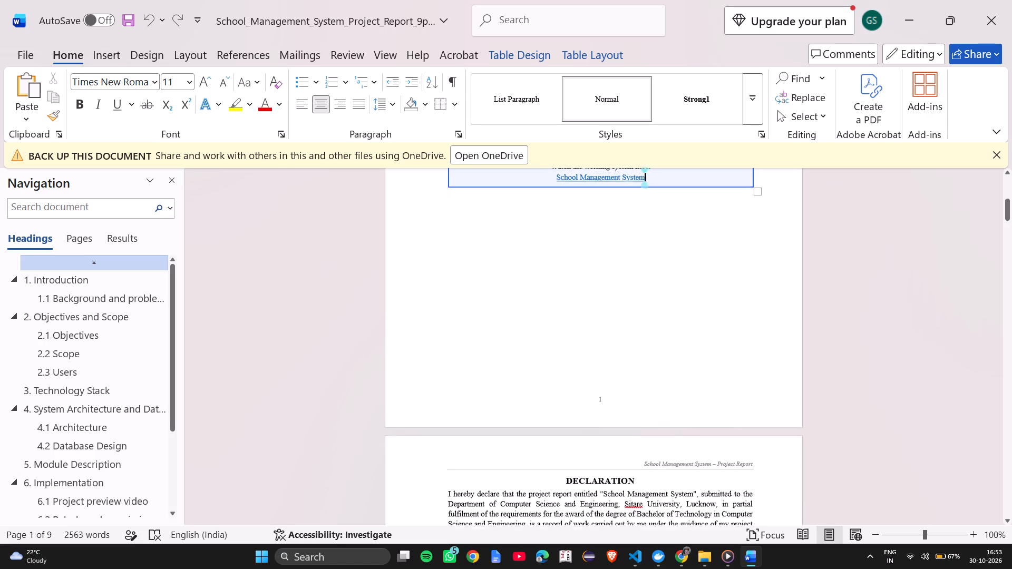
{"action": "scroll", "coordinate": [666, 455], "scroll_direction": "down", "scroll_amount": 3}
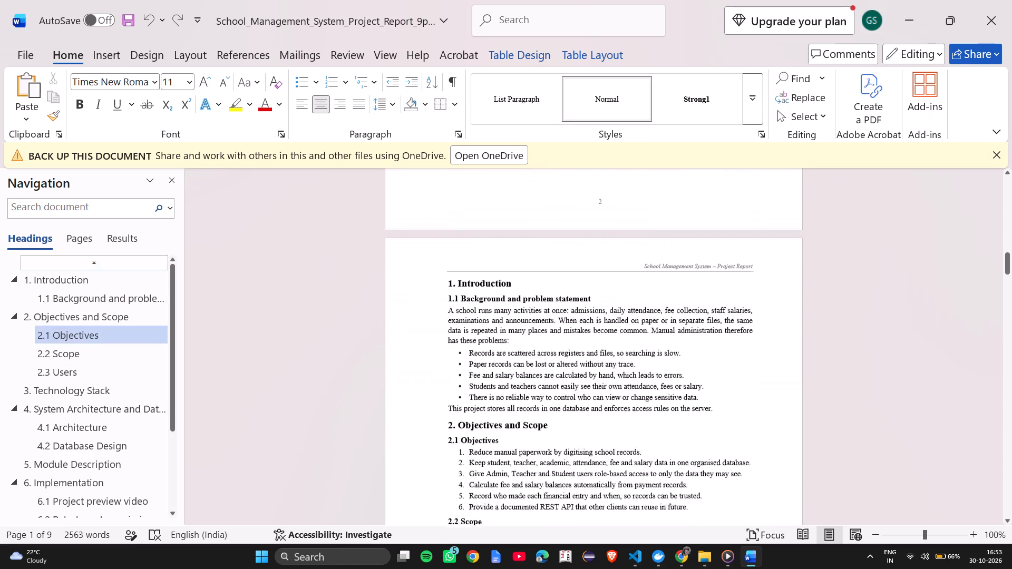
{"action": "scroll", "coordinate": [666, 455], "scroll_direction": "down", "scroll_amount": 4}
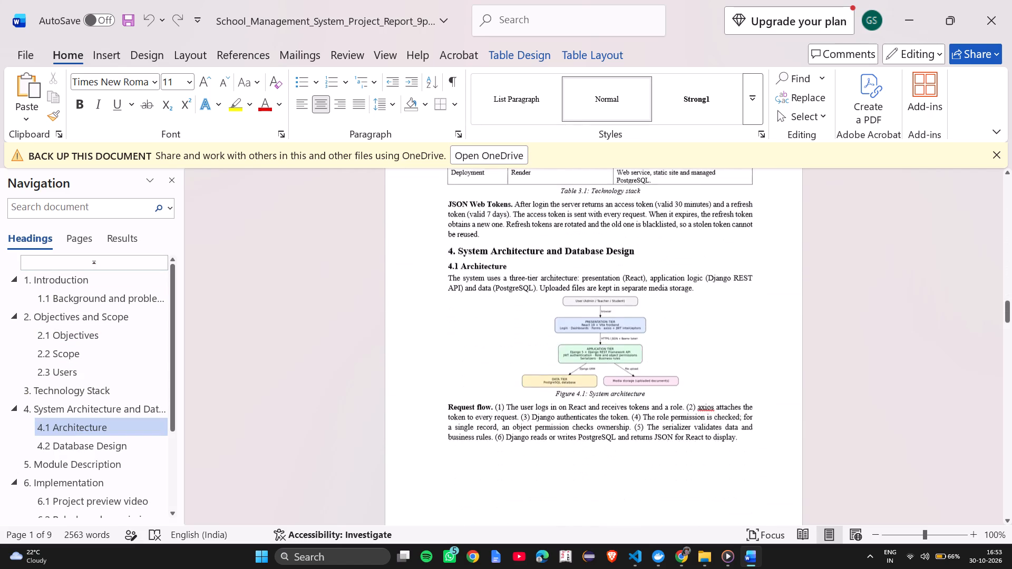
{"action": "scroll", "coordinate": [666, 455], "scroll_direction": "down", "scroll_amount": 3}
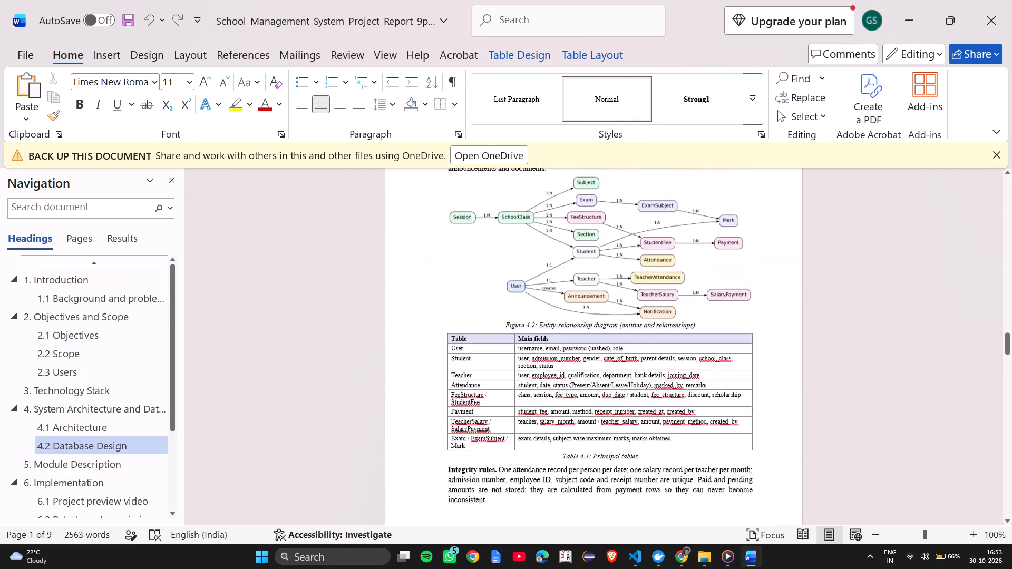
{"action": "scroll", "coordinate": [666, 455], "scroll_direction": "down", "scroll_amount": 1}
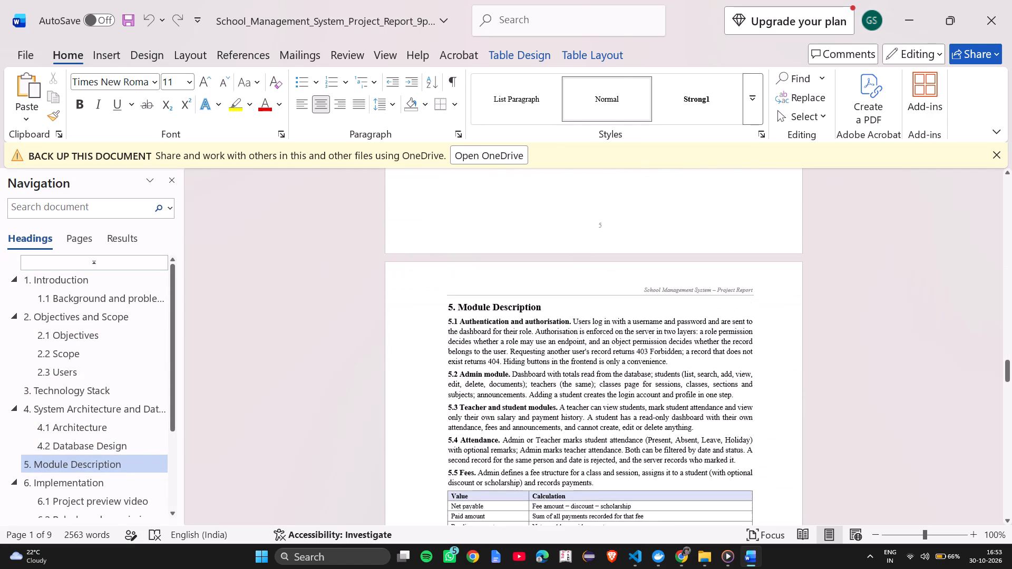
{"action": "scroll", "coordinate": [666, 455], "scroll_direction": "down", "scroll_amount": 2}
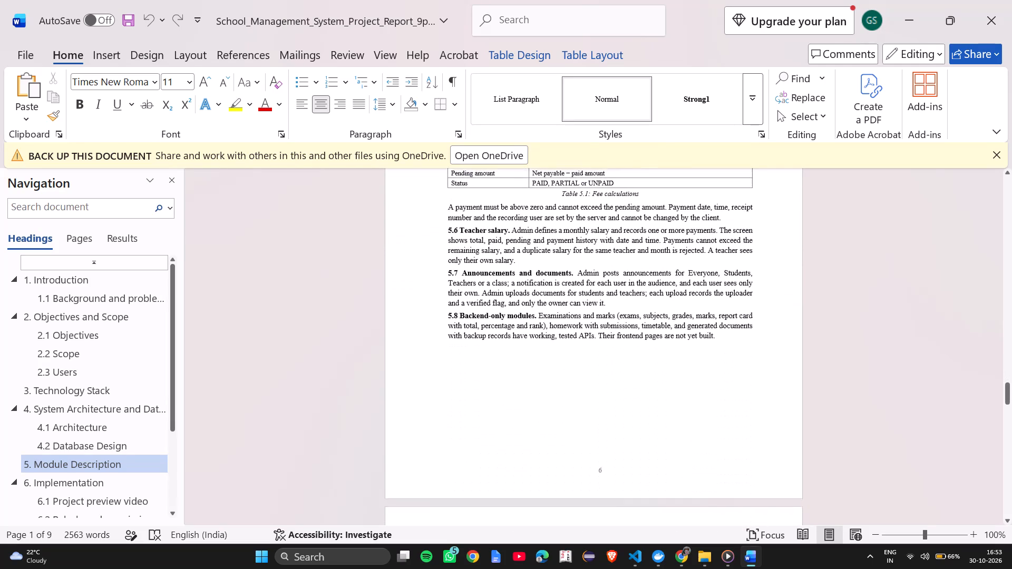
{"action": "scroll", "coordinate": [666, 455], "scroll_direction": "down", "scroll_amount": 1}
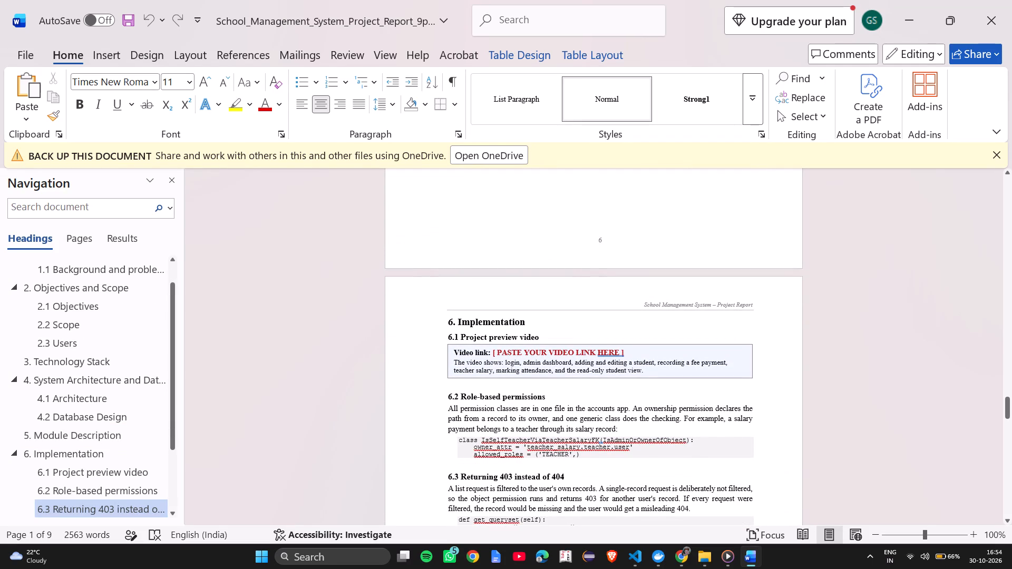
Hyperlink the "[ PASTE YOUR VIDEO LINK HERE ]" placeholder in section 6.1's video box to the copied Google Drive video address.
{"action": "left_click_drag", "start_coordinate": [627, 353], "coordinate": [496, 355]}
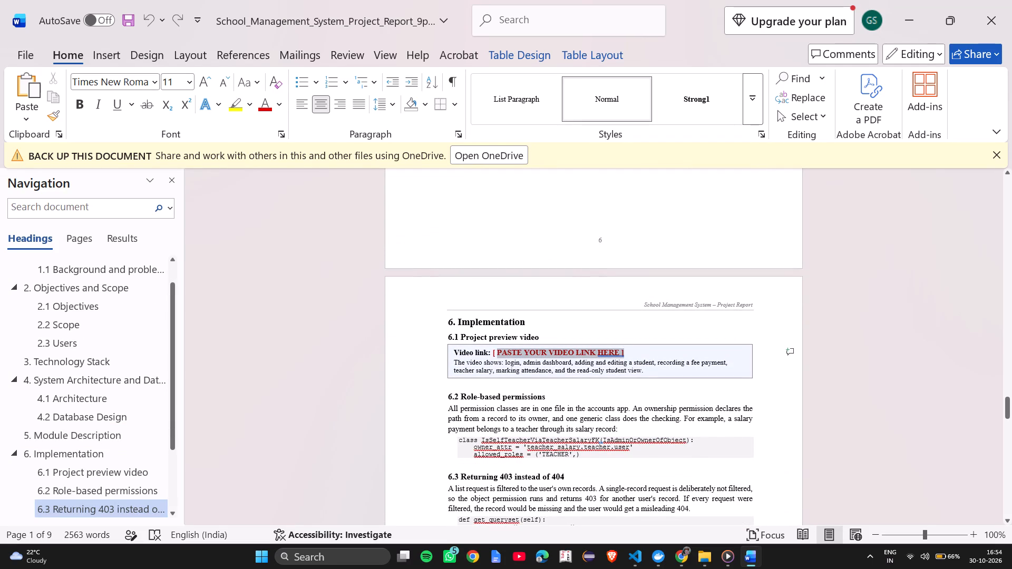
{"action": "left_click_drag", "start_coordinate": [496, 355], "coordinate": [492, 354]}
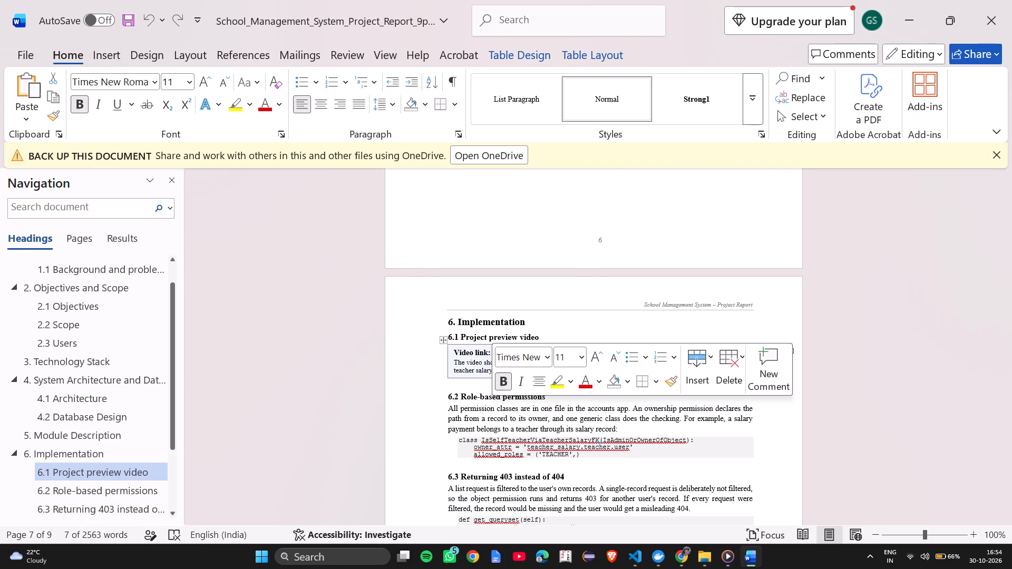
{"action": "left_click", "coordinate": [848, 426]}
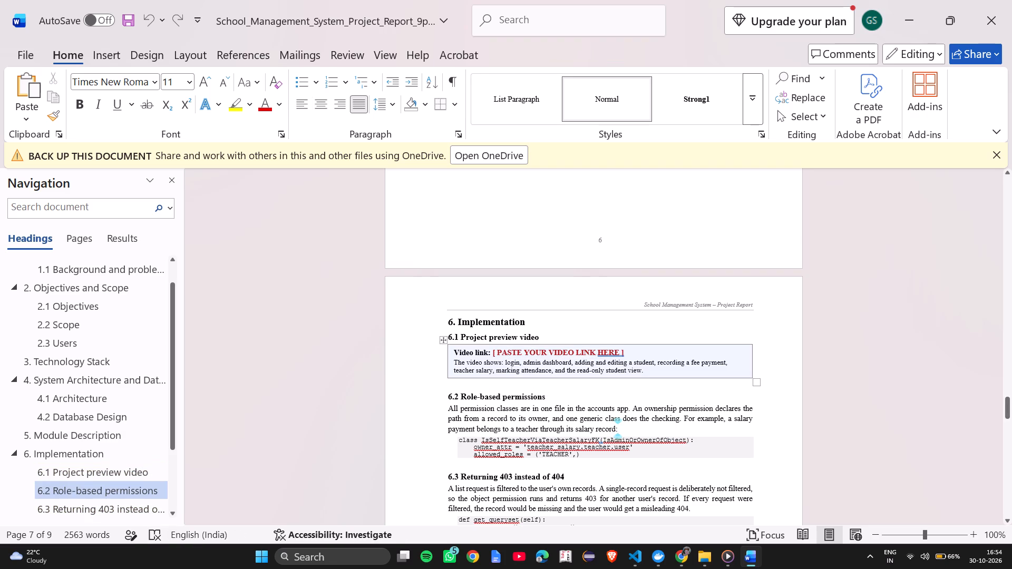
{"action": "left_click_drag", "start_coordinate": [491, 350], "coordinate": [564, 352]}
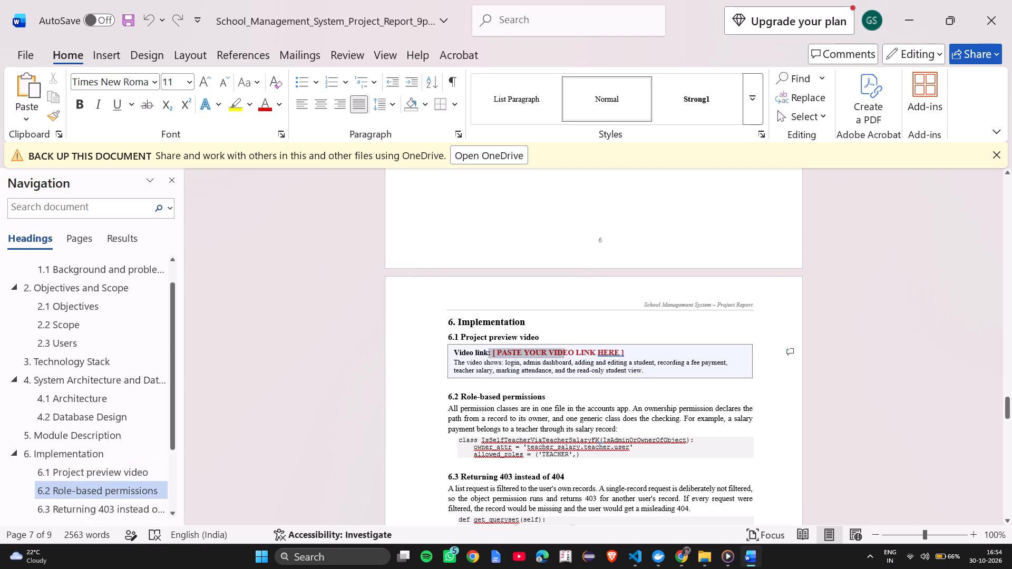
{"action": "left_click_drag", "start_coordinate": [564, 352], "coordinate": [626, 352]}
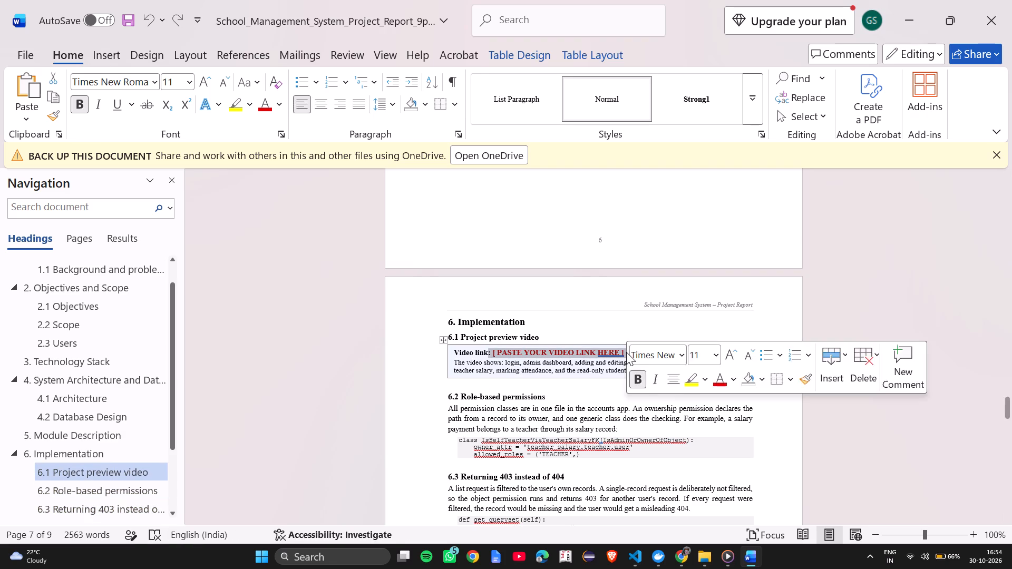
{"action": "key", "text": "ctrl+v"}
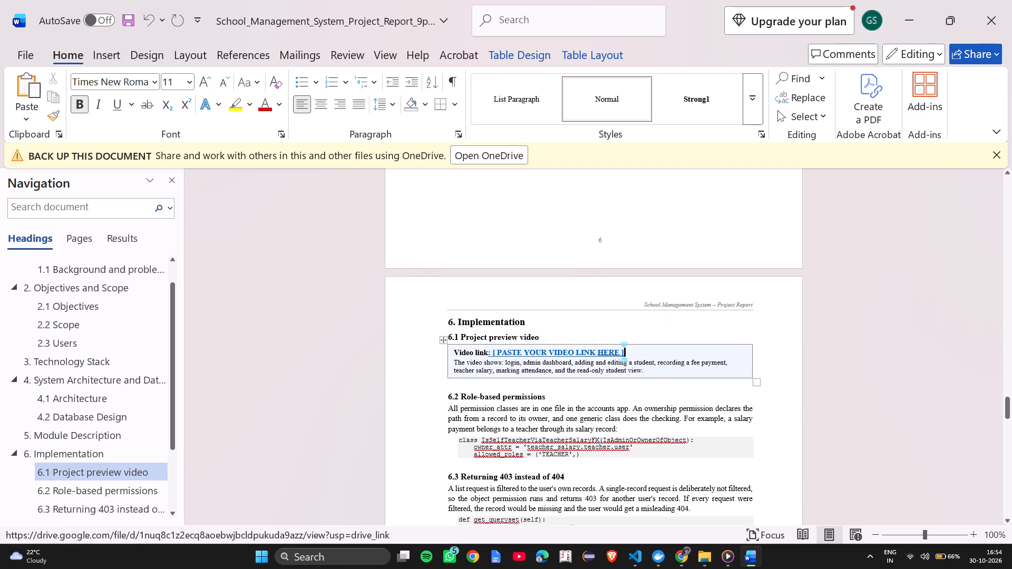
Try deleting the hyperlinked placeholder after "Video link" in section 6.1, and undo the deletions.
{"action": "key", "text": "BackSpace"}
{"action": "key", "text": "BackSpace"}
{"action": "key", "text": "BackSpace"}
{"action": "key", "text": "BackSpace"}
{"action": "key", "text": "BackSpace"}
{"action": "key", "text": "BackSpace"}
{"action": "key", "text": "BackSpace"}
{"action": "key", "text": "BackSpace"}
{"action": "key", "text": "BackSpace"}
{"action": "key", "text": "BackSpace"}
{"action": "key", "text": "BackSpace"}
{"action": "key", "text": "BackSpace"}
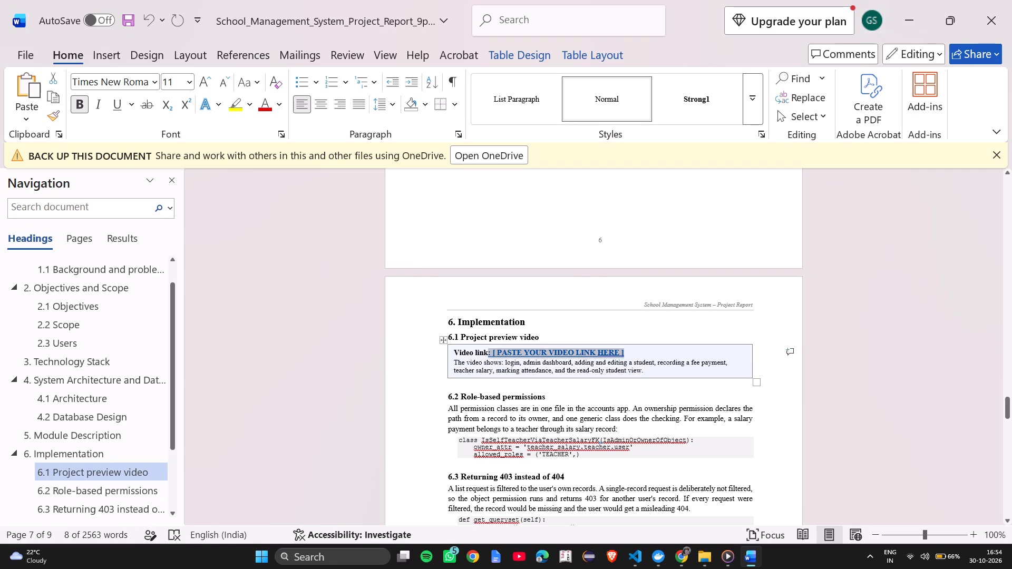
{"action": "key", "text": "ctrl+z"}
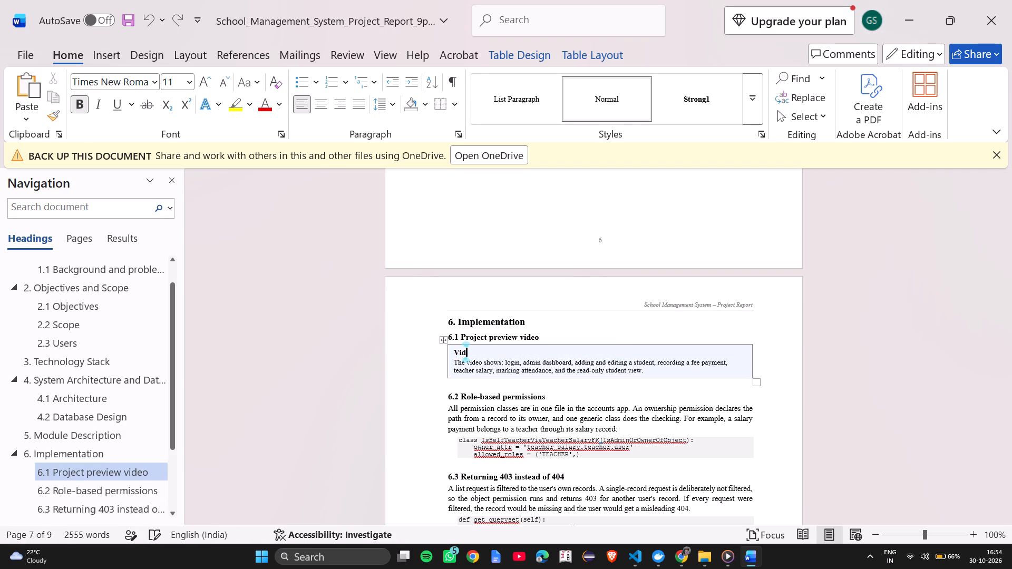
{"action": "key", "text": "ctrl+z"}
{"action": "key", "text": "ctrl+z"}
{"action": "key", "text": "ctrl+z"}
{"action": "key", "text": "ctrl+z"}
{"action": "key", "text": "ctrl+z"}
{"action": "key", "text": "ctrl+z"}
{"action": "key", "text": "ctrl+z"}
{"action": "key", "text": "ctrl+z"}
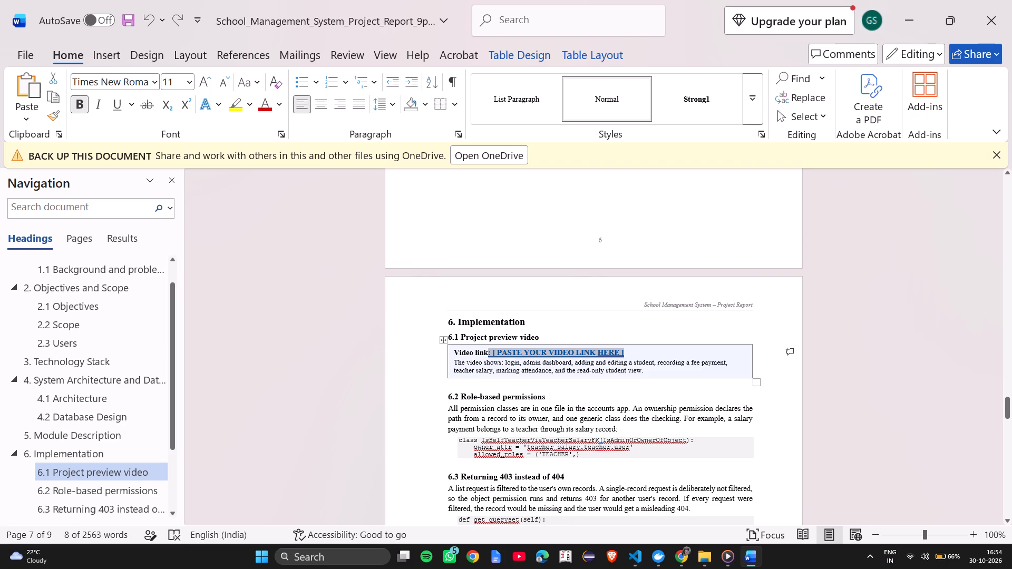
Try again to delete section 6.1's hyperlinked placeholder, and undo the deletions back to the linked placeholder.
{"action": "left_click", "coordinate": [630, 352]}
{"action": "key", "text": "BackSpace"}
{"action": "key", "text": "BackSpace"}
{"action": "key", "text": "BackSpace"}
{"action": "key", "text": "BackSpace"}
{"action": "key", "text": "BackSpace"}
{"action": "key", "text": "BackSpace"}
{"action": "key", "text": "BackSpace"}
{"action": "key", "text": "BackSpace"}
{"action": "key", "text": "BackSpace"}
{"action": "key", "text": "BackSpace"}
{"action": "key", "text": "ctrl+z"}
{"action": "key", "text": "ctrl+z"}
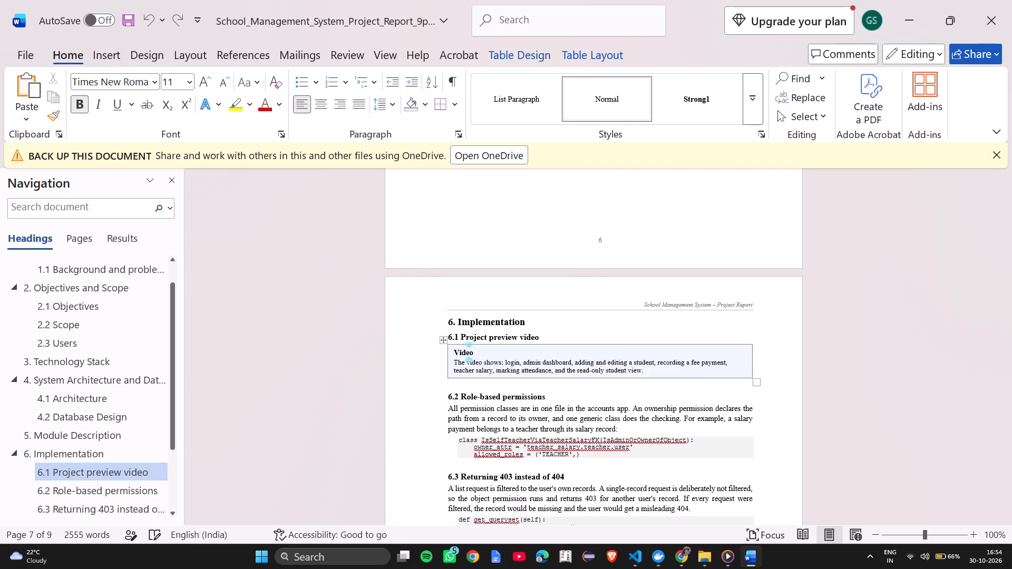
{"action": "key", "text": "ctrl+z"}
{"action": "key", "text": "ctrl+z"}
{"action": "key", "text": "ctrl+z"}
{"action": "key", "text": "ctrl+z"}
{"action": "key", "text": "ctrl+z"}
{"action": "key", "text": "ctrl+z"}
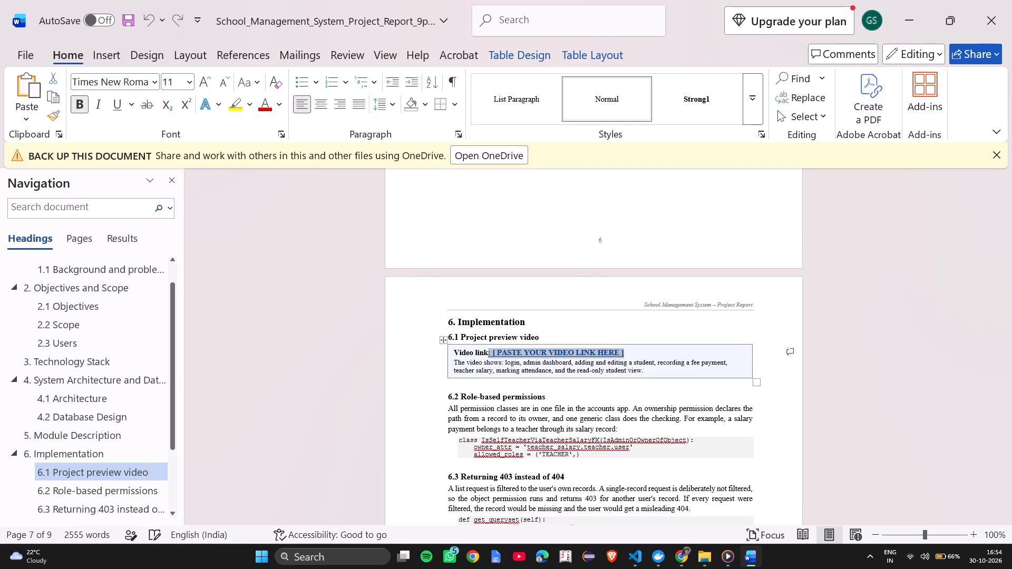
Replace the hyperlinked placeholder in section 6.1's video box so the line reads "Video link: School Management System".
{"action": "left_click", "coordinate": [630, 352]}
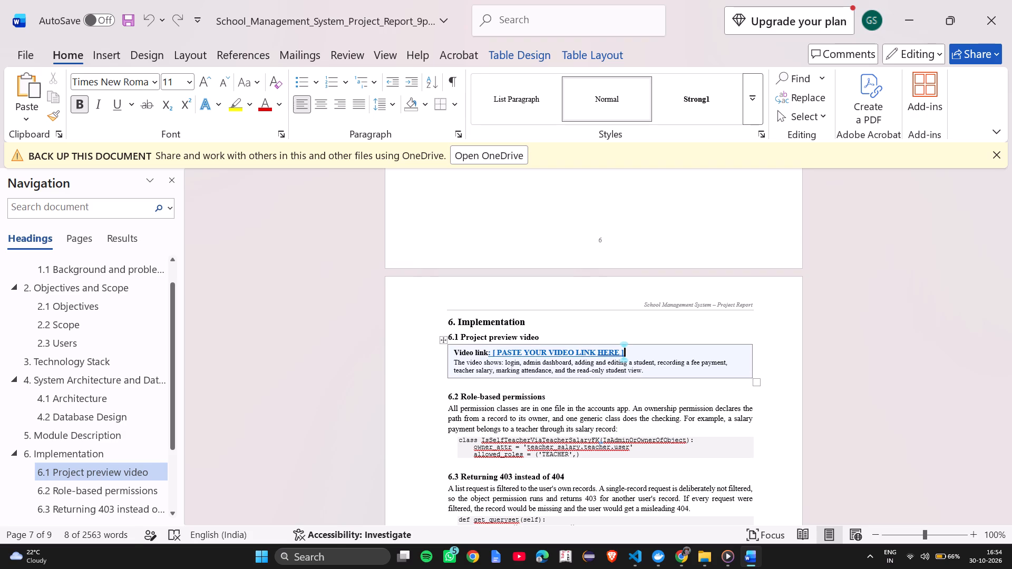
{"action": "key", "text": "BackSpace"}
{"action": "key", "text": "BackSpace"}
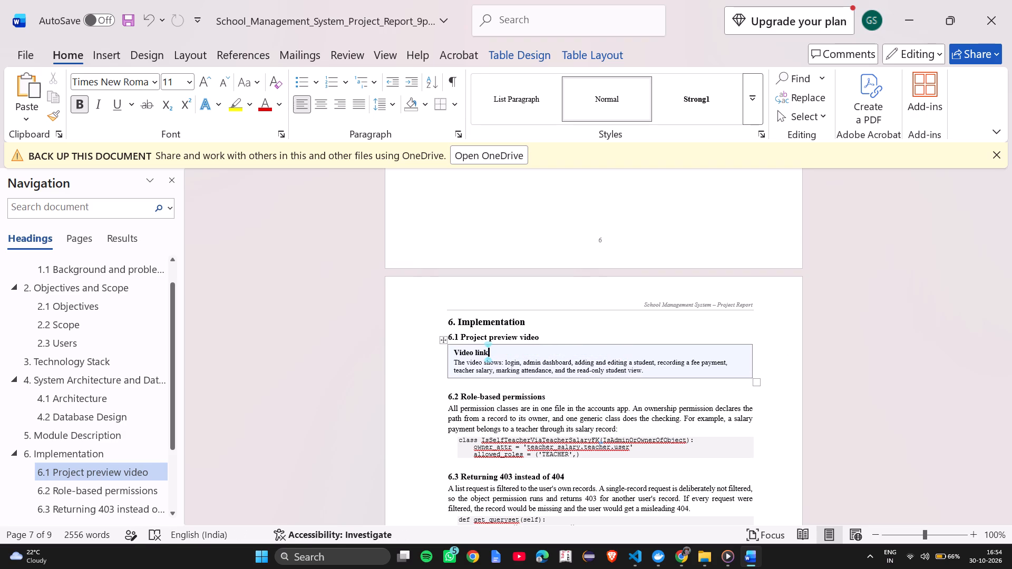
{"action": "key", "text": "ctrl+semicolon"}
{"action": "type", "text": ":"}
{"action": "key", "text": "space"}
{"action": "type", "text": "School"}
{"action": "key", "text": "space"}
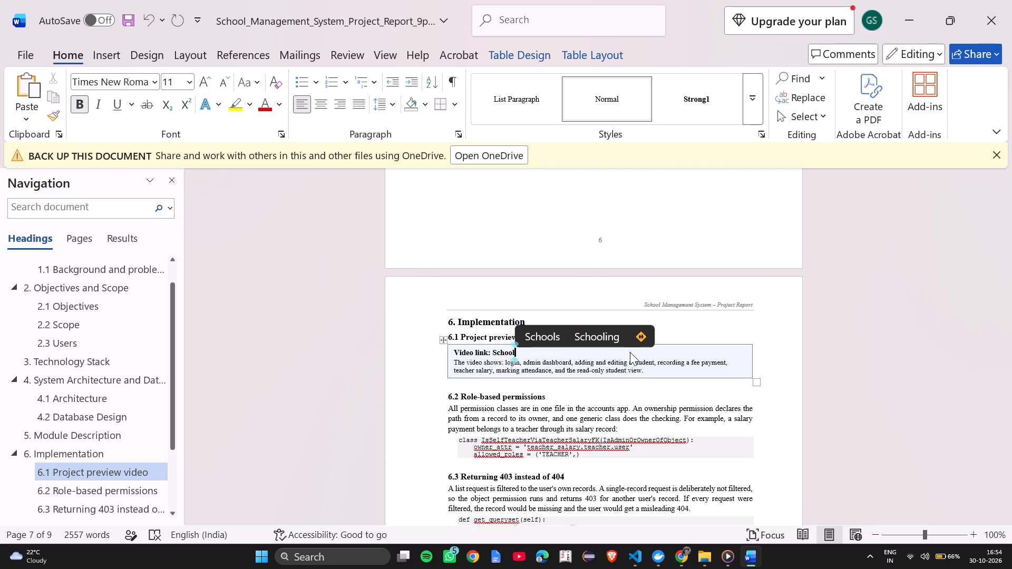
{"action": "type", "text": "Mangeman"}
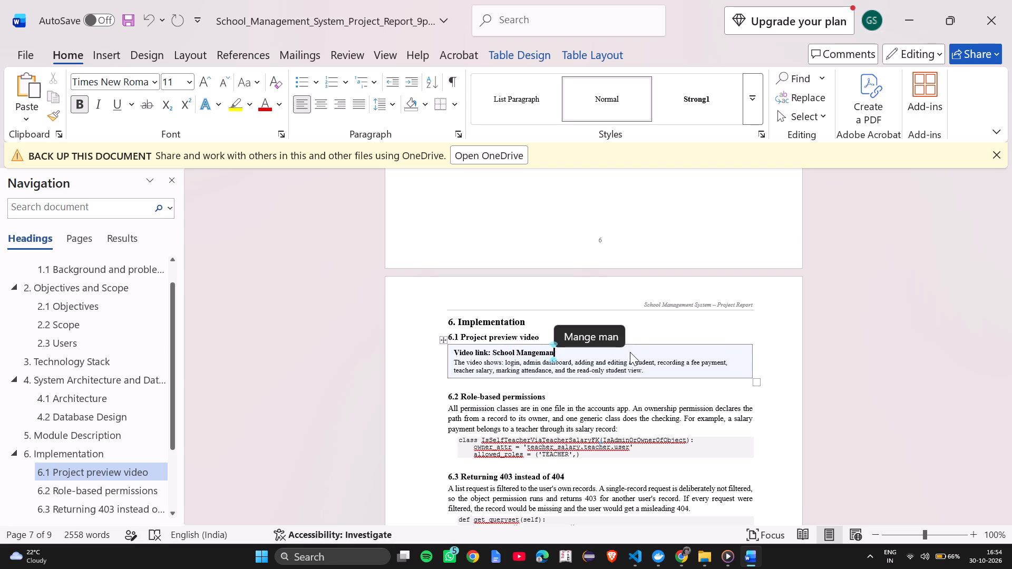
{"action": "key", "text": "BackSpace"}
{"action": "key", "text": "BackSpace"}
{"action": "key", "text": "BackSpace"}
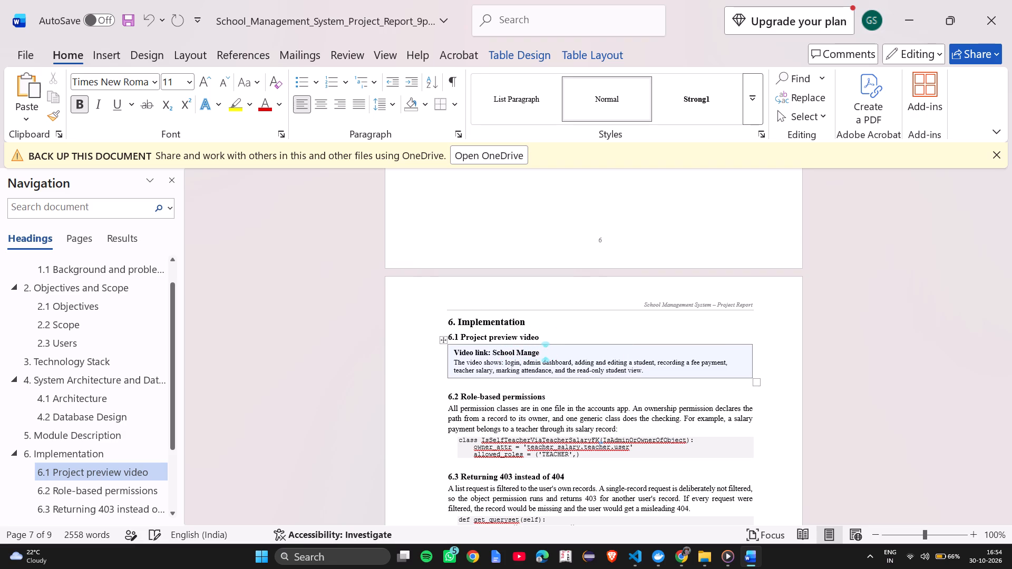
{"action": "key", "text": "BackSpace"}
{"action": "type", "text": "emanet"}
{"action": "left_click", "coordinate": [606, 338]}
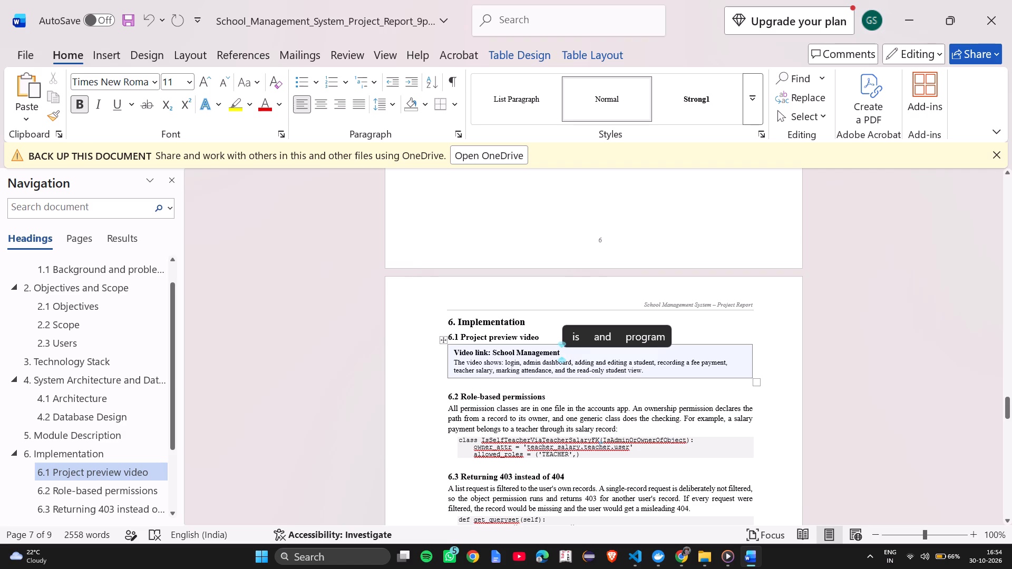
{"action": "type", "text": "Sys"}
{"action": "type", "text": "tem"}
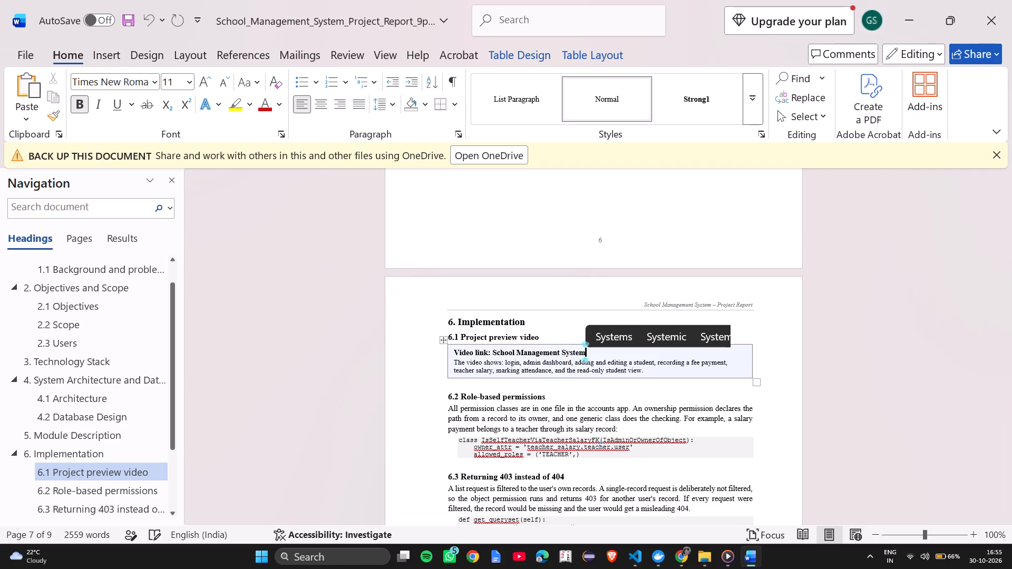
Hyperlink the "School Management System" text after "Video link:" in section 6.1 to the copied Google Drive video address.
{"action": "left_click", "coordinate": [599, 346]}
{"action": "left_click_drag", "start_coordinate": [587, 350], "coordinate": [489, 351]}
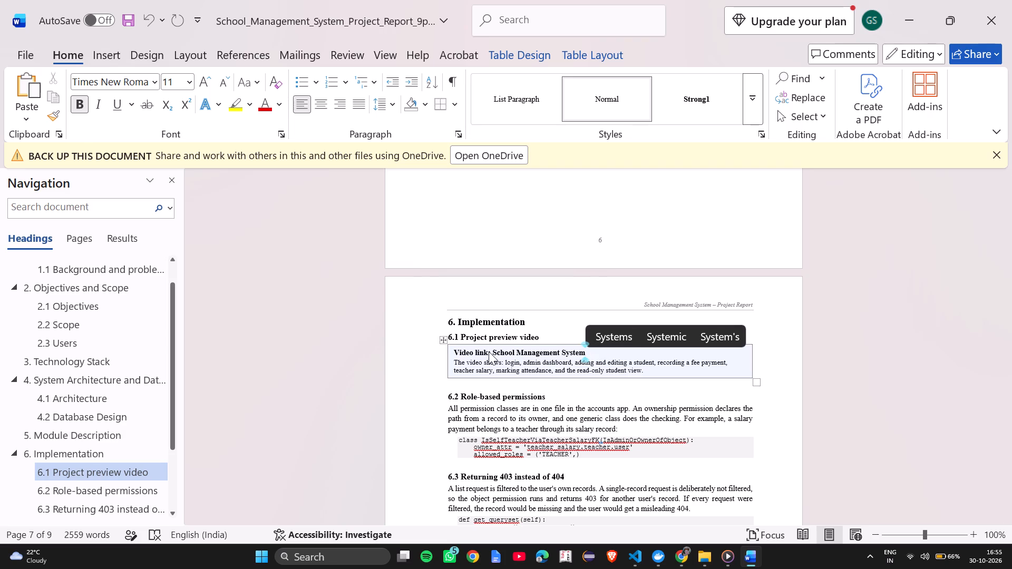
{"action": "left_click_drag", "start_coordinate": [489, 351], "coordinate": [486, 351]}
{"action": "left_click", "coordinate": [982, 381]}
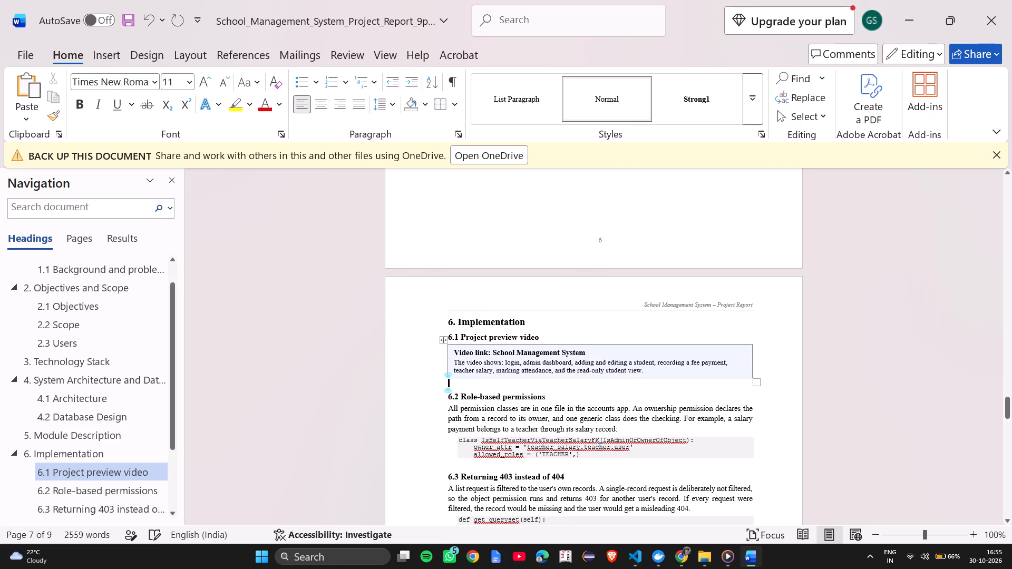
{"action": "left_click_drag", "start_coordinate": [586, 352], "coordinate": [504, 354]}
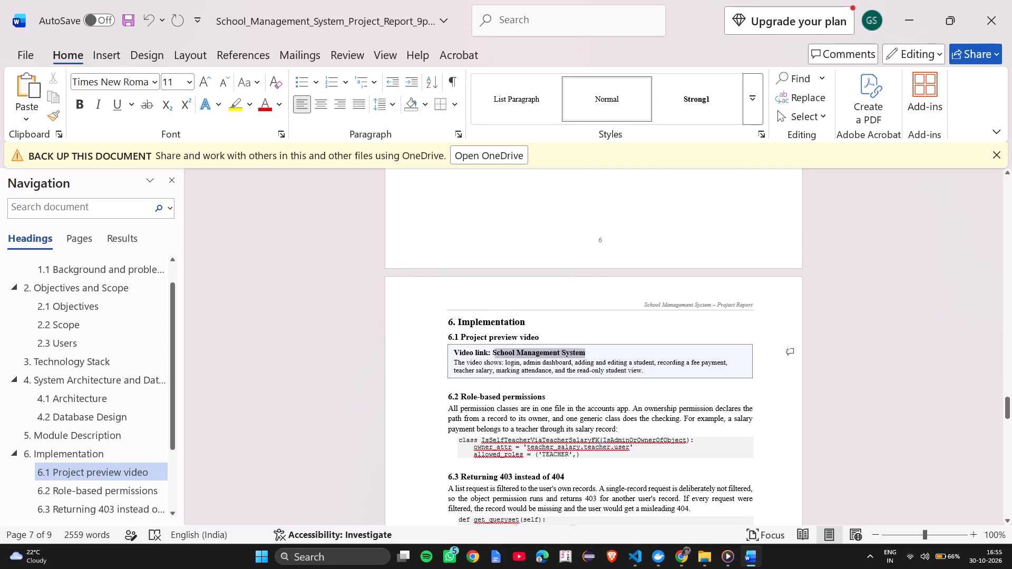
{"action": "left_click_drag", "start_coordinate": [504, 354], "coordinate": [494, 353]}
{"action": "key", "text": "ctrl+v"}
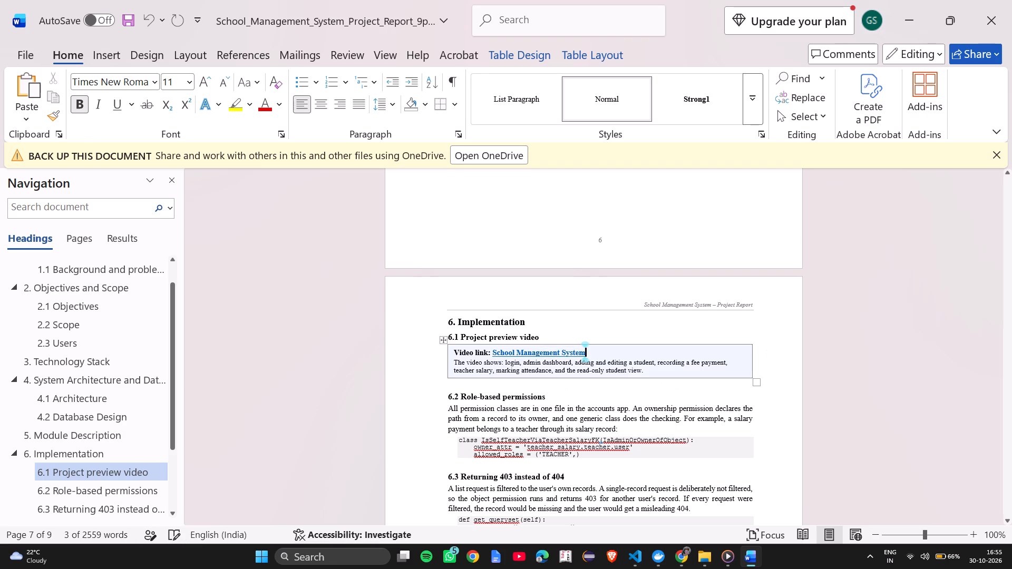
{"action": "left_click", "coordinate": [541, 355]}
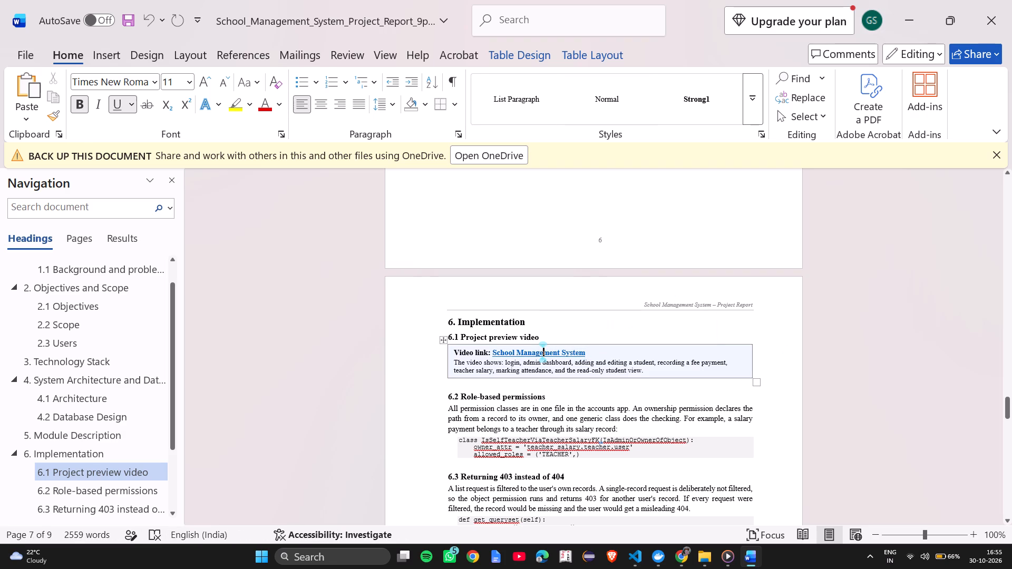
Review the report's remaining pages from section 6.2 through the References.
{"action": "scroll", "coordinate": [871, 377], "scroll_direction": "down", "scroll_amount": 1}
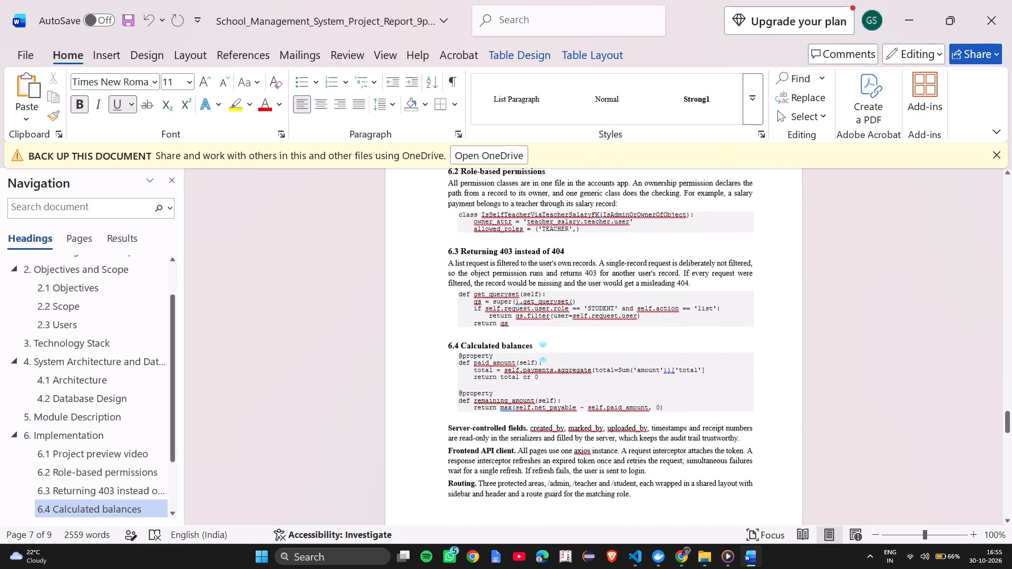
{"action": "scroll", "coordinate": [716, 407], "scroll_direction": "down", "scroll_amount": 3}
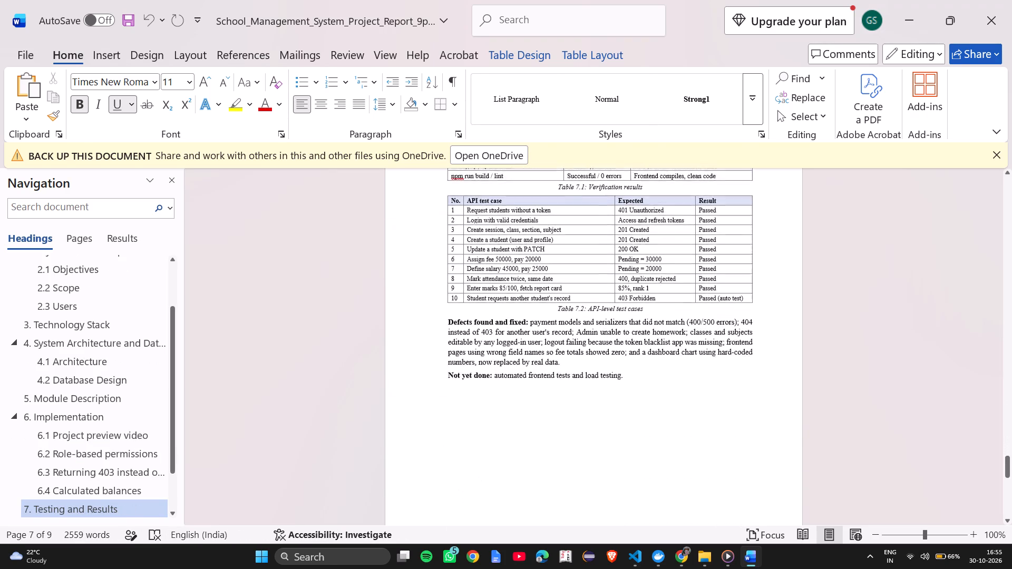
{"action": "scroll", "coordinate": [716, 407], "scroll_direction": "down", "scroll_amount": 3}
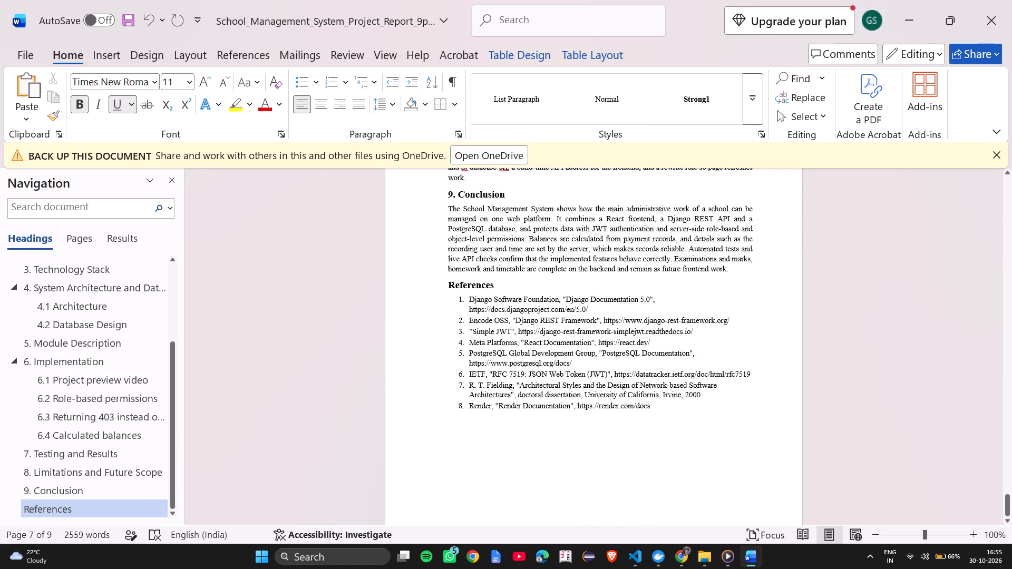
{"action": "scroll", "coordinate": [716, 407], "scroll_direction": "down", "scroll_amount": 2}
{"action": "scroll", "coordinate": [297, 340], "scroll_direction": "up", "scroll_amount": 6}
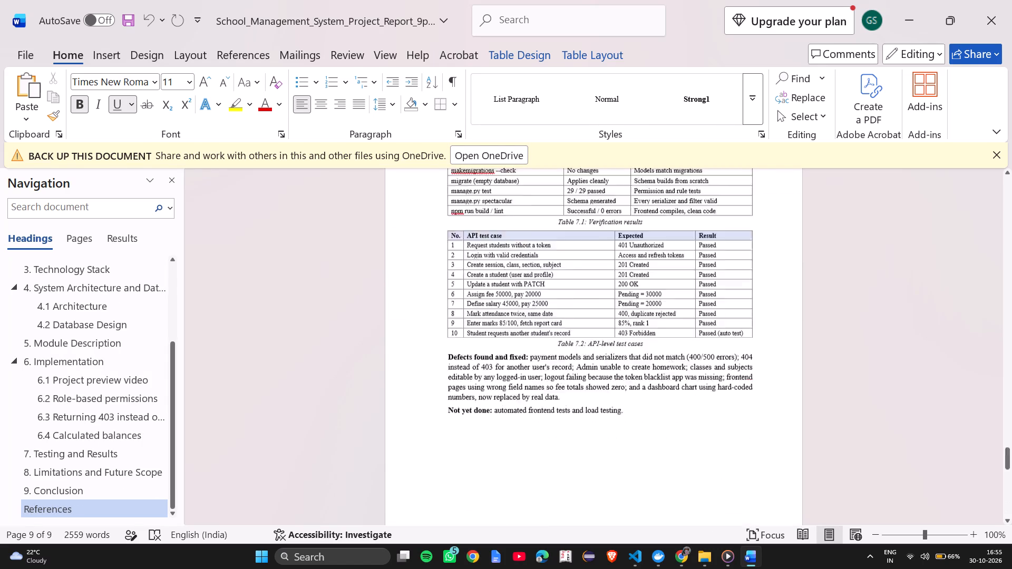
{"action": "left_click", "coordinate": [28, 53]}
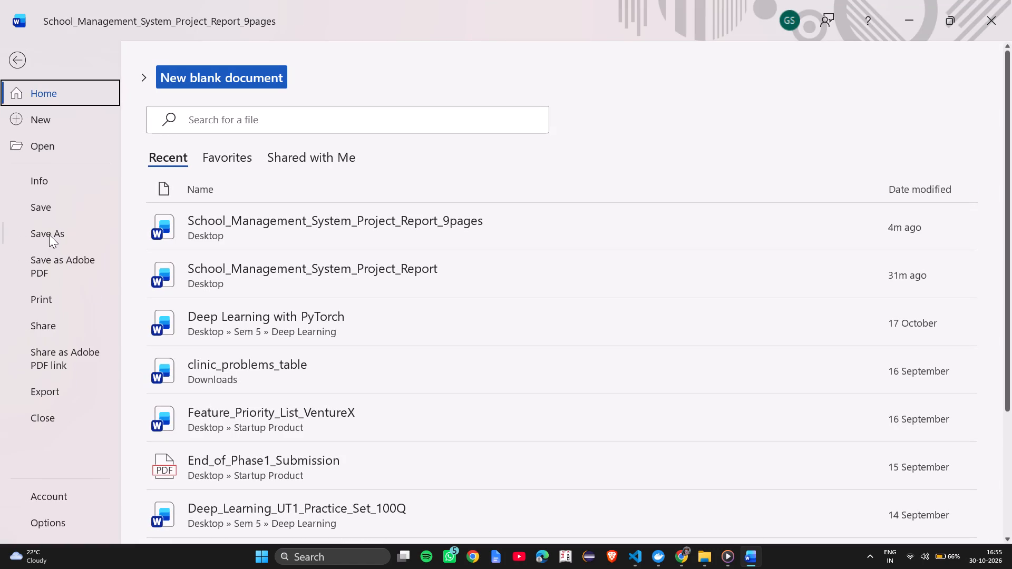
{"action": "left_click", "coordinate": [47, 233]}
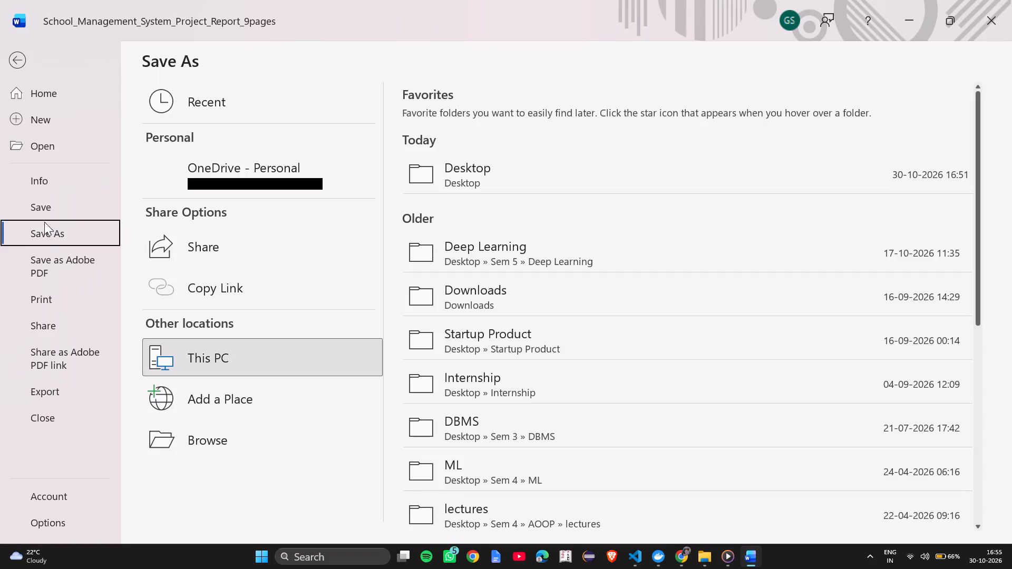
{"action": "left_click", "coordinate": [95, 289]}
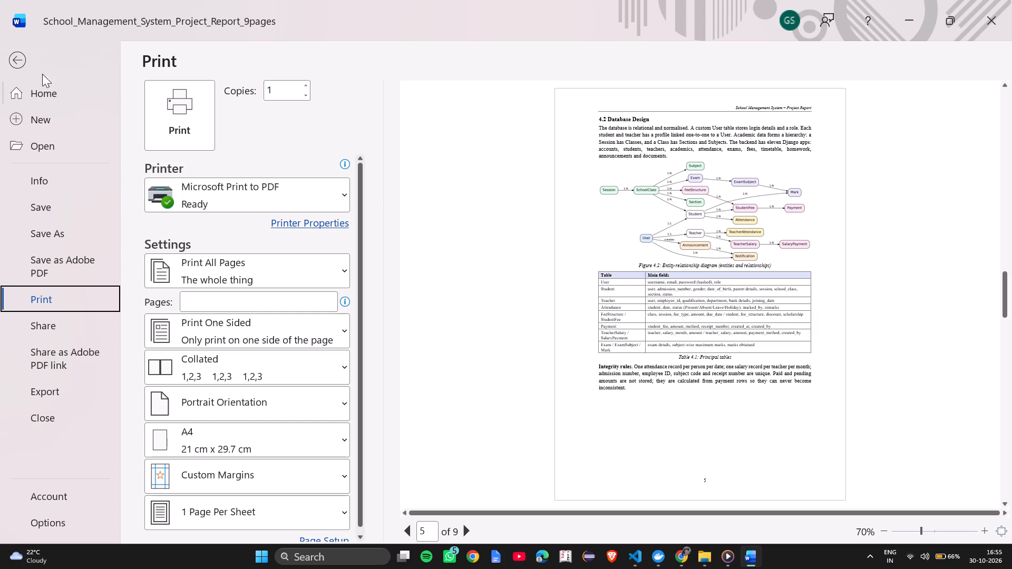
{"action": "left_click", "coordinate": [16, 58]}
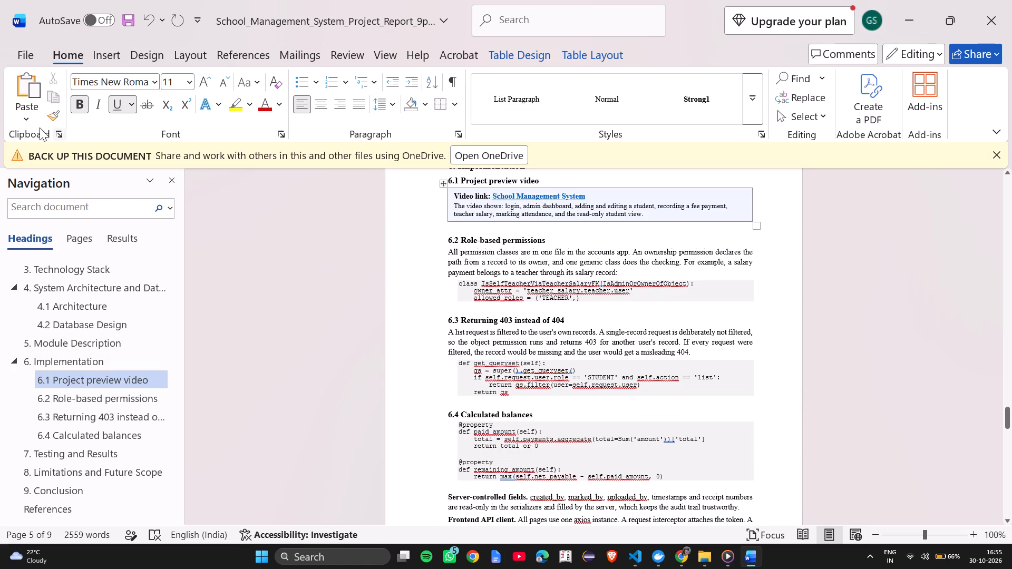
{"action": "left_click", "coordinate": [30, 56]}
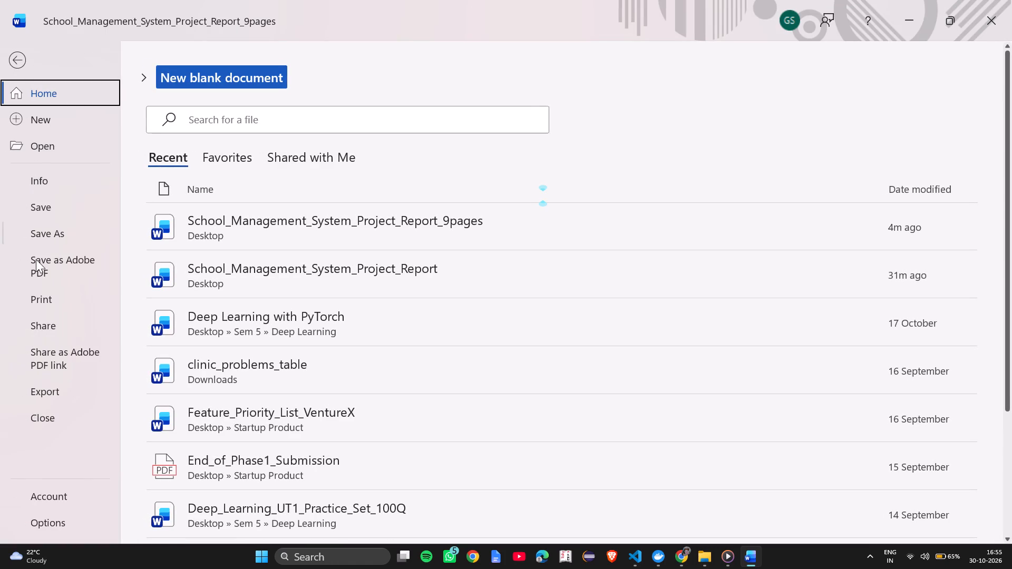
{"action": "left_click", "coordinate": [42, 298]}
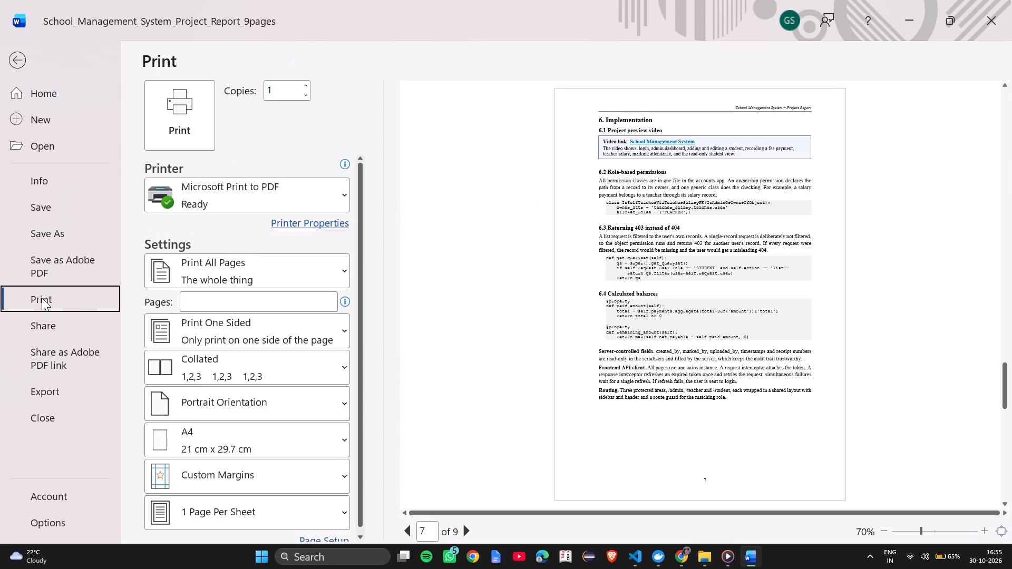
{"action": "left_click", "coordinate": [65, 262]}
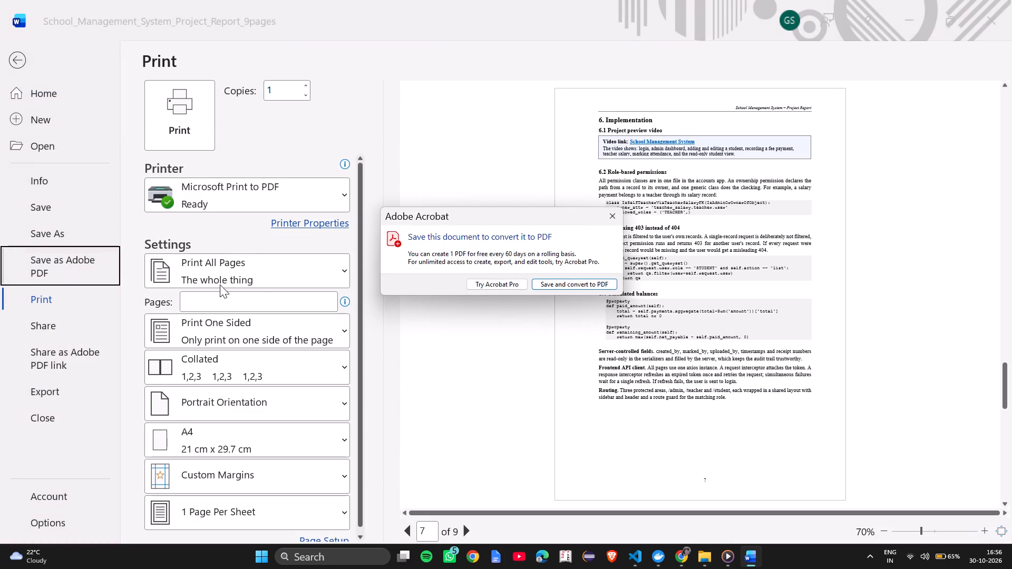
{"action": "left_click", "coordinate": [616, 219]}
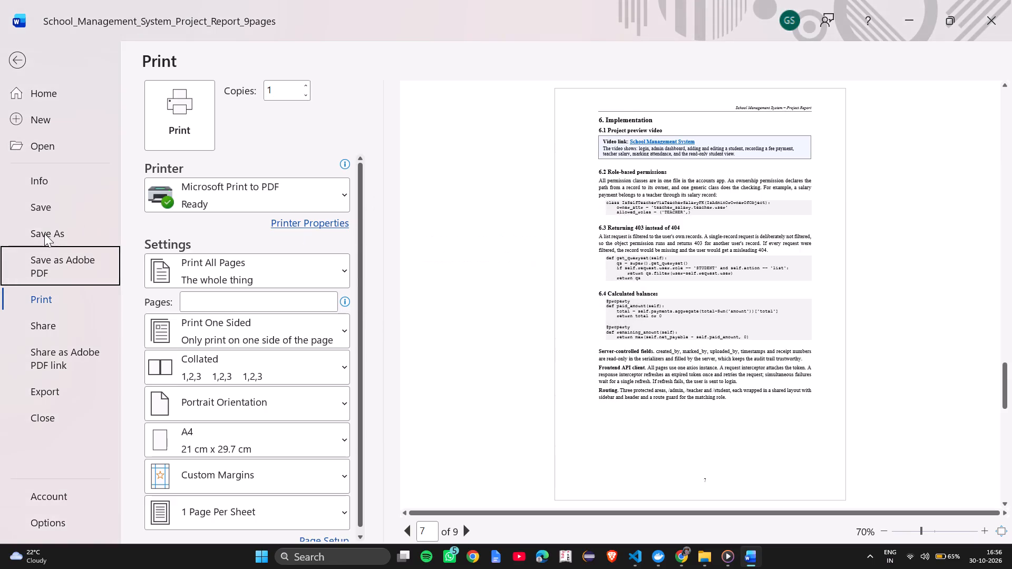
Save the report to the Desktop in PDF format as School_Management_System_Project_Report_9pages, set to open after publishing.
{"action": "left_click", "coordinate": [44, 233]}
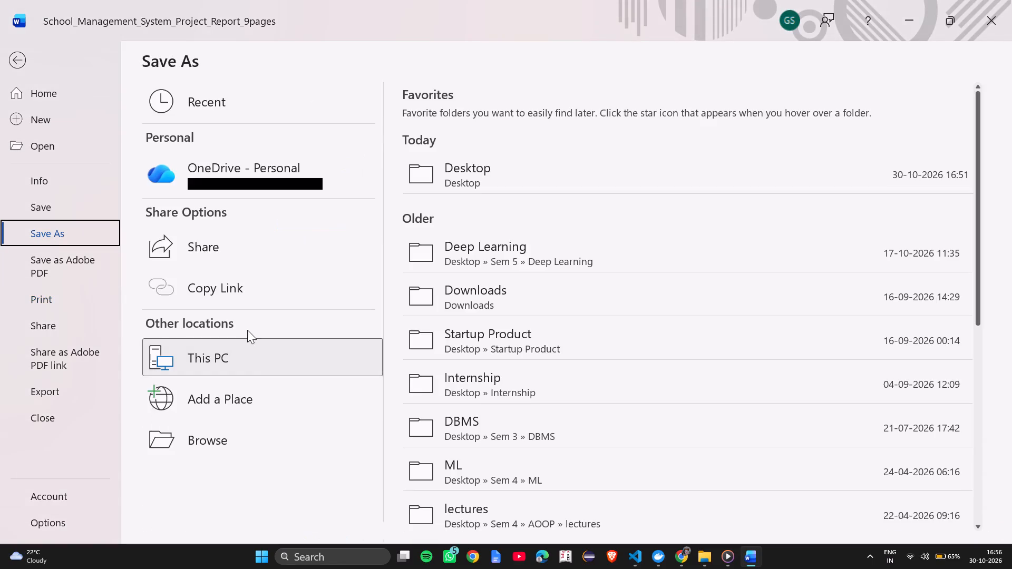
{"action": "left_click", "coordinate": [468, 170]}
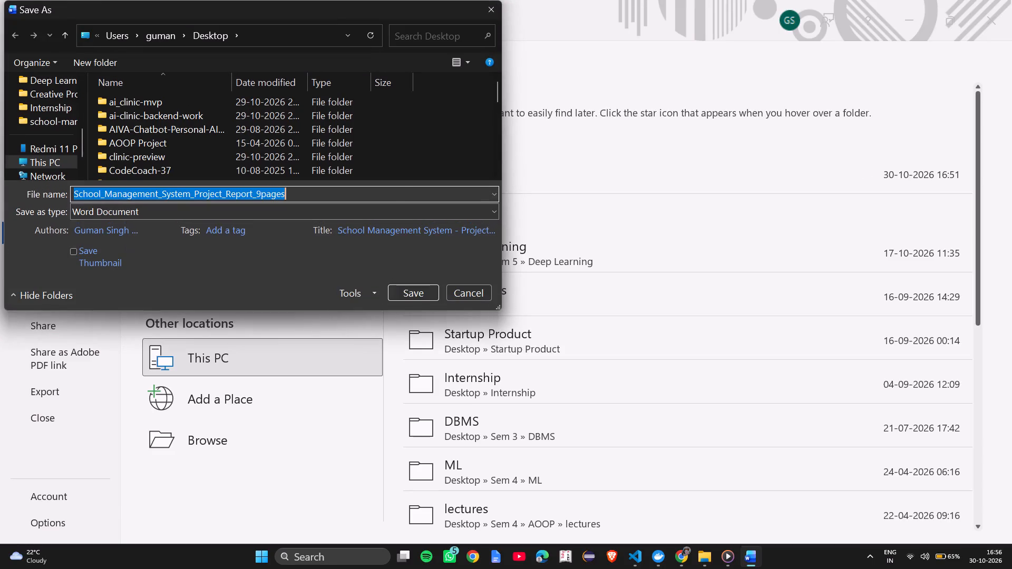
{"action": "left_click", "coordinate": [149, 212]}
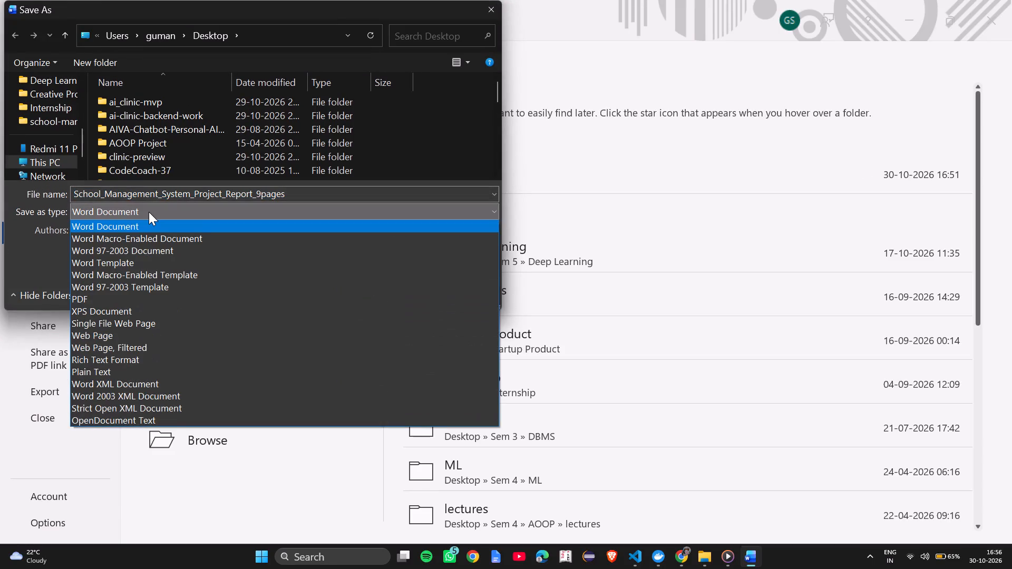
{"action": "left_click", "coordinate": [81, 297]}
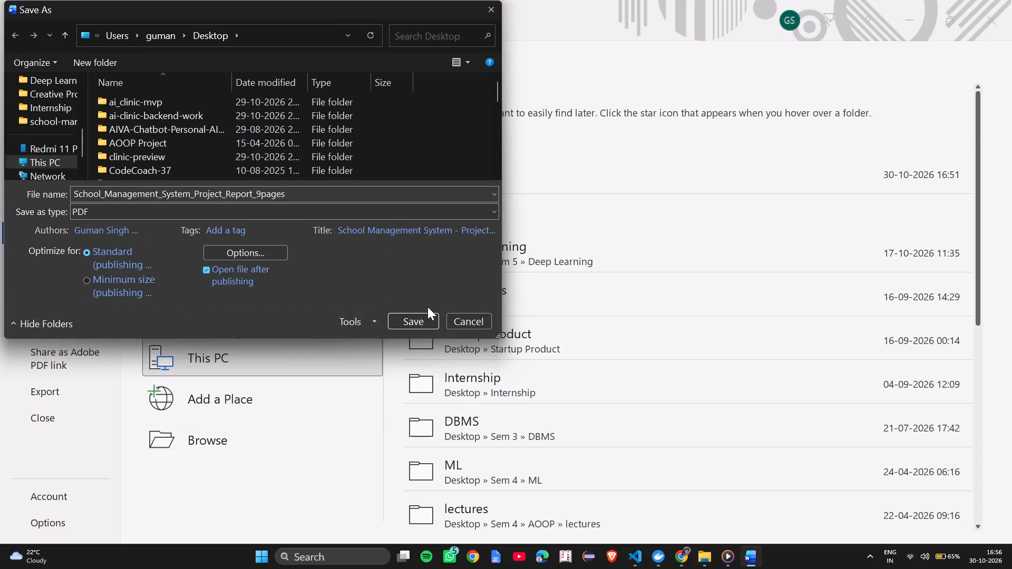
{"action": "left_click", "coordinate": [415, 322]}
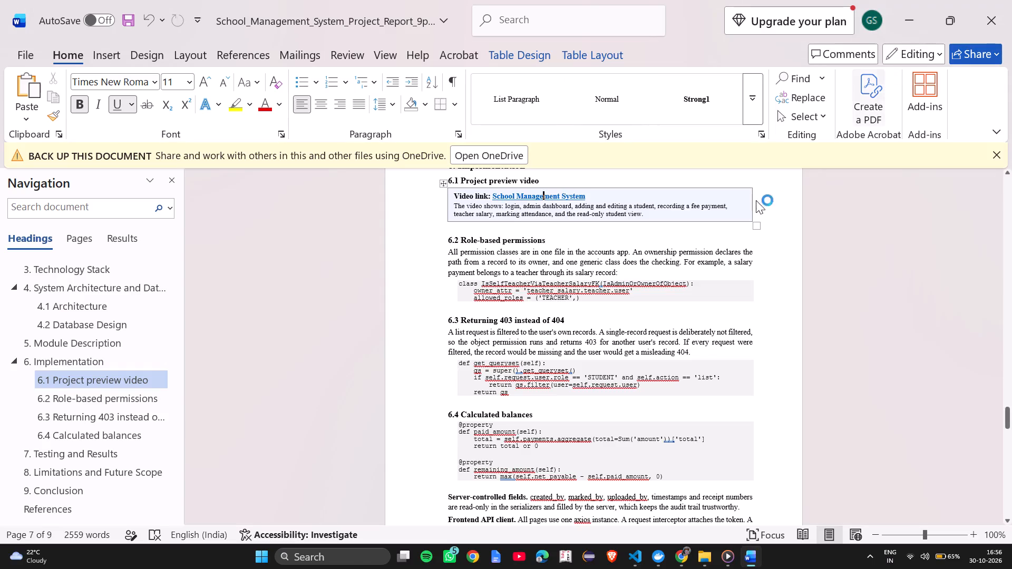
Test the "School Management System" video link on the exported PDF's cover page in Adobe Acrobat, allowing the connection to drive.google.com.
{"action": "left_click", "coordinate": [903, 24]}
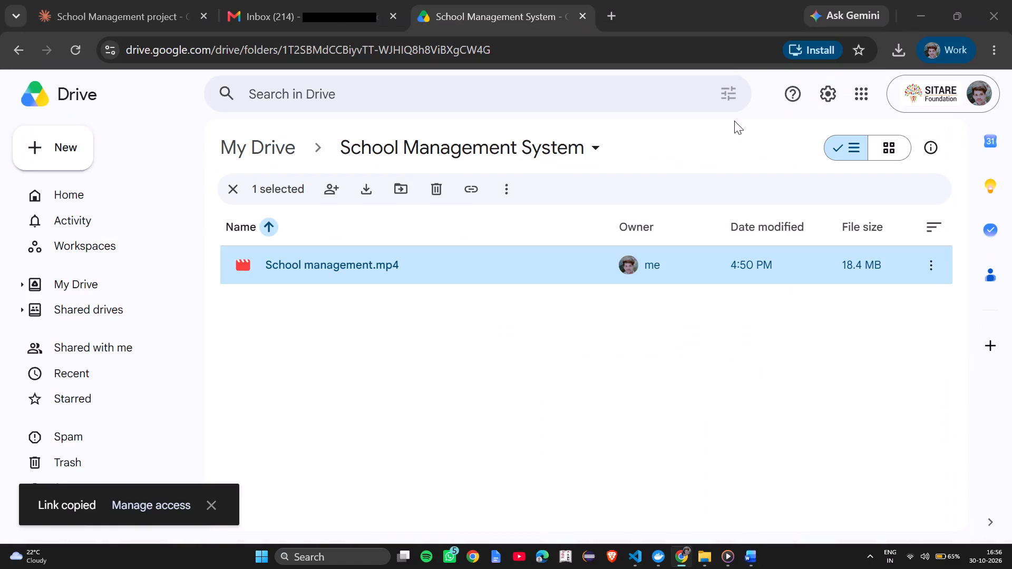
{"action": "left_click", "coordinate": [924, 16]}
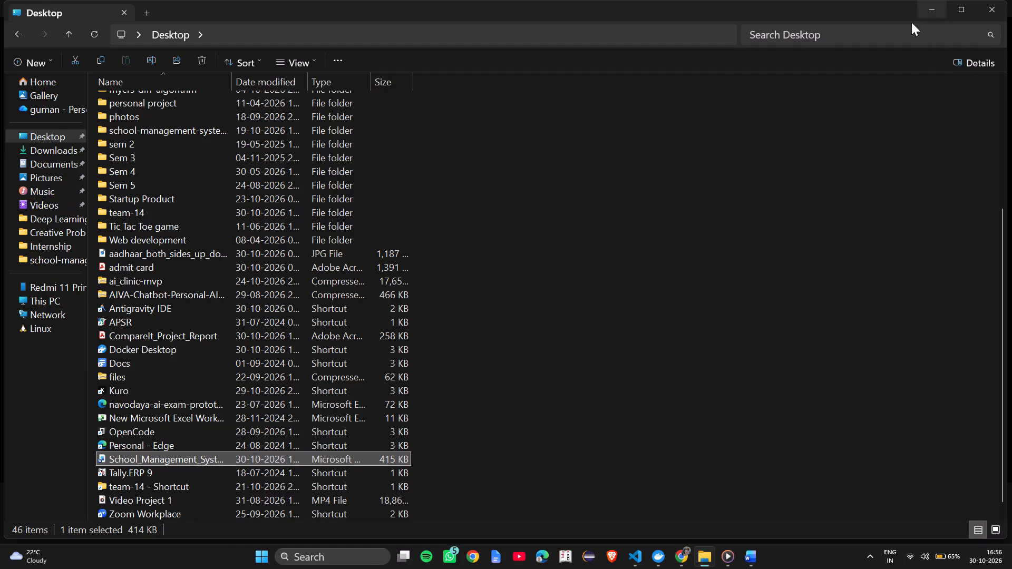
{"action": "scroll", "coordinate": [223, 415], "scroll_direction": "down", "scroll_amount": 1}
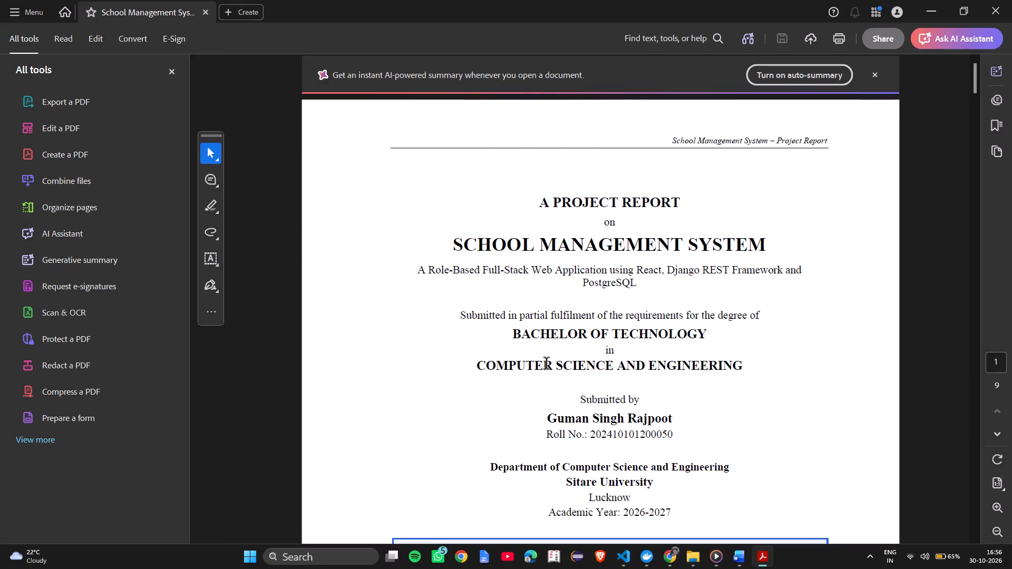
{"action": "scroll", "coordinate": [547, 364], "scroll_direction": "down", "scroll_amount": 2}
{"action": "scroll", "coordinate": [547, 364], "scroll_direction": "up", "scroll_amount": 1}
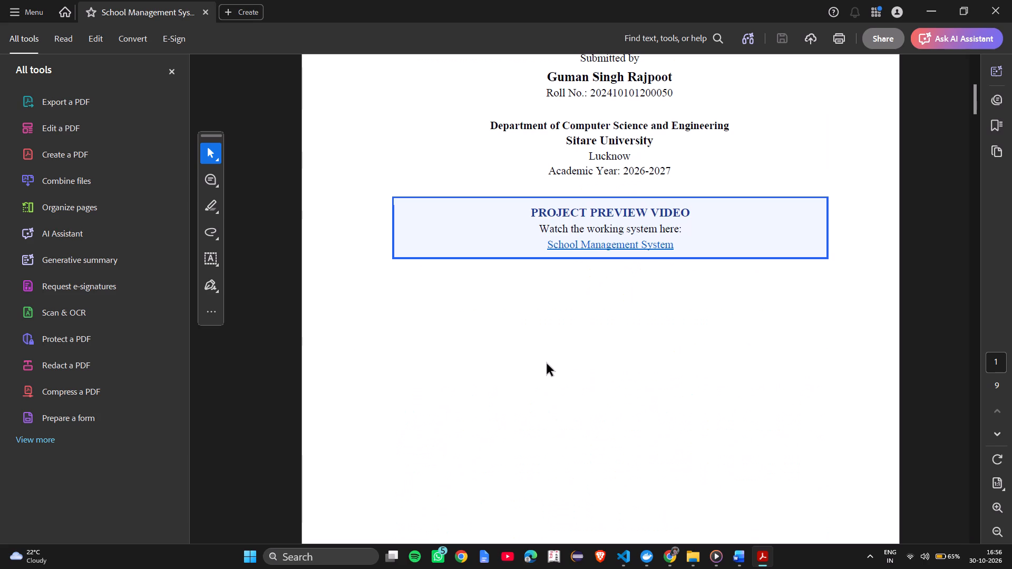
{"action": "left_click", "coordinate": [602, 252]}
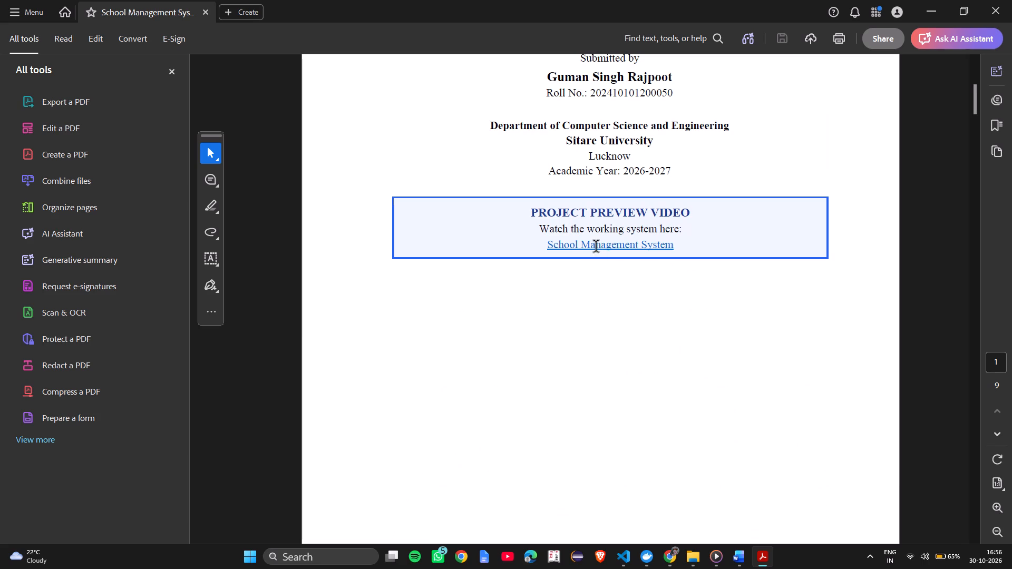
{"action": "triple_click", "coordinate": [596, 246]}
{"action": "left_click", "coordinate": [596, 246]}
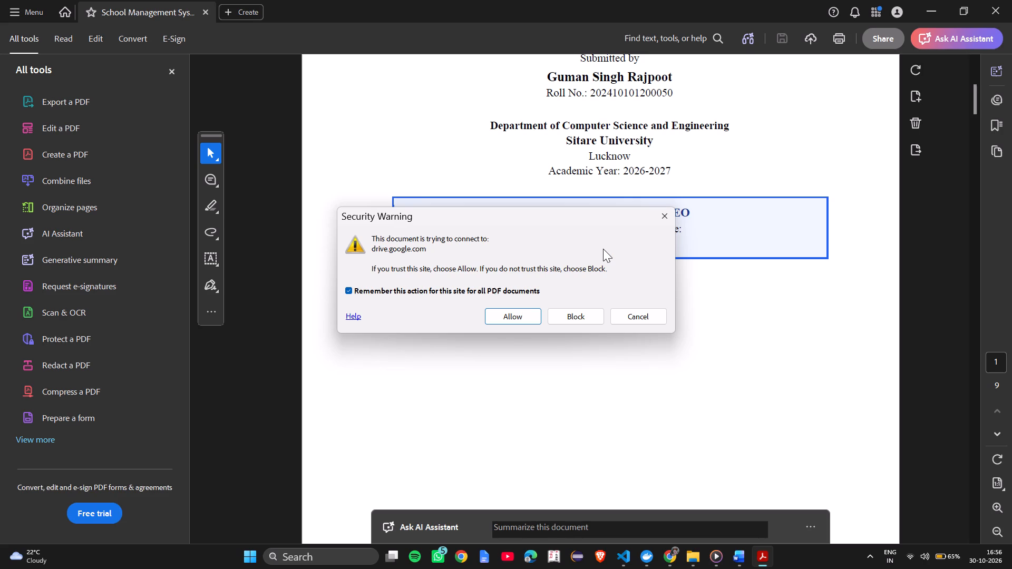
{"action": "left_click", "coordinate": [510, 315]}
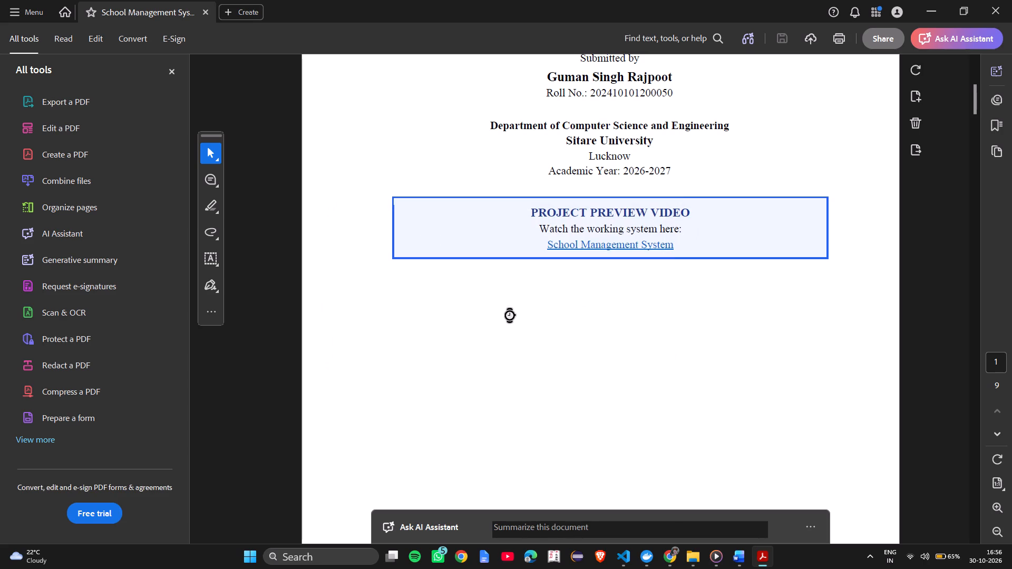
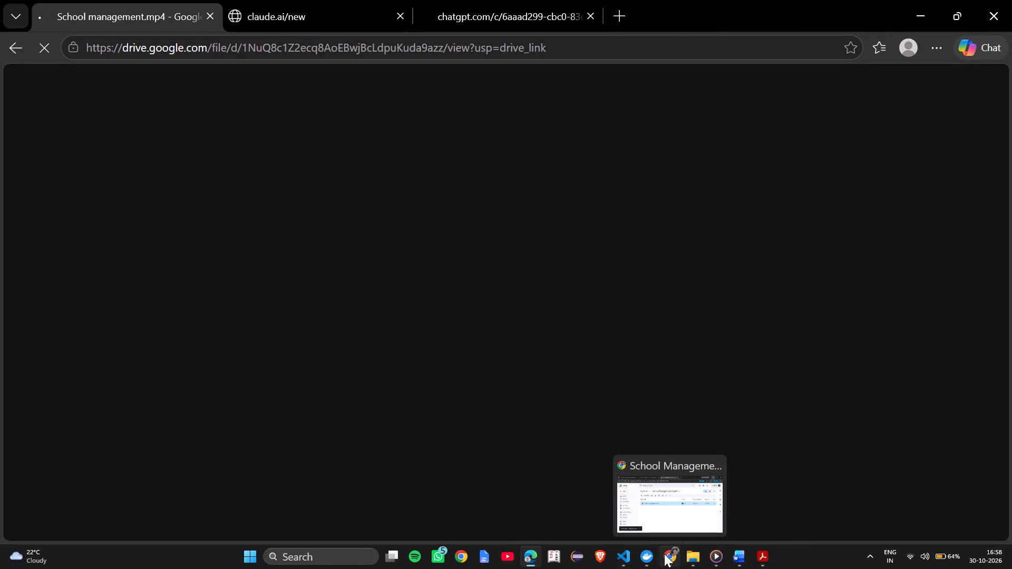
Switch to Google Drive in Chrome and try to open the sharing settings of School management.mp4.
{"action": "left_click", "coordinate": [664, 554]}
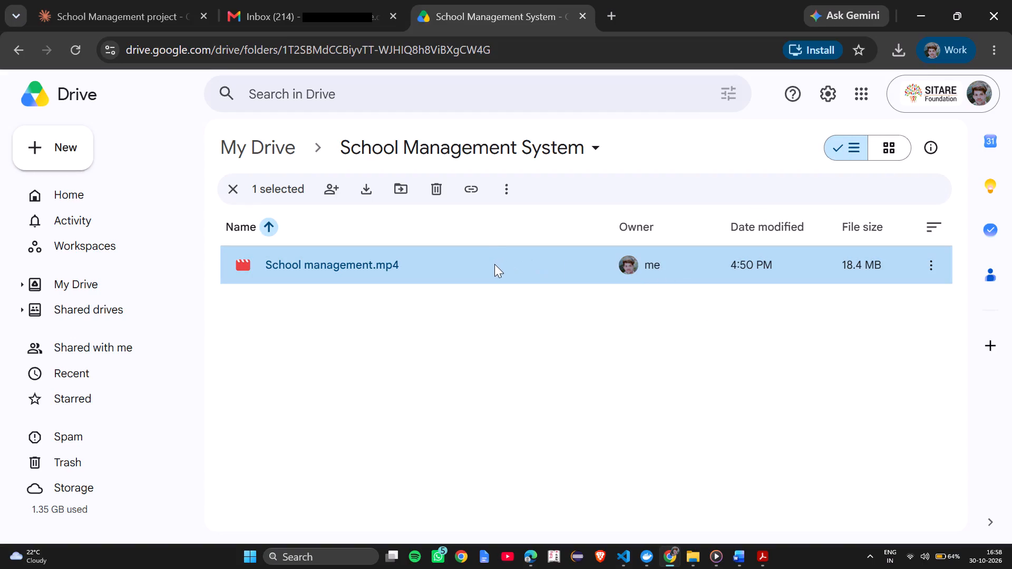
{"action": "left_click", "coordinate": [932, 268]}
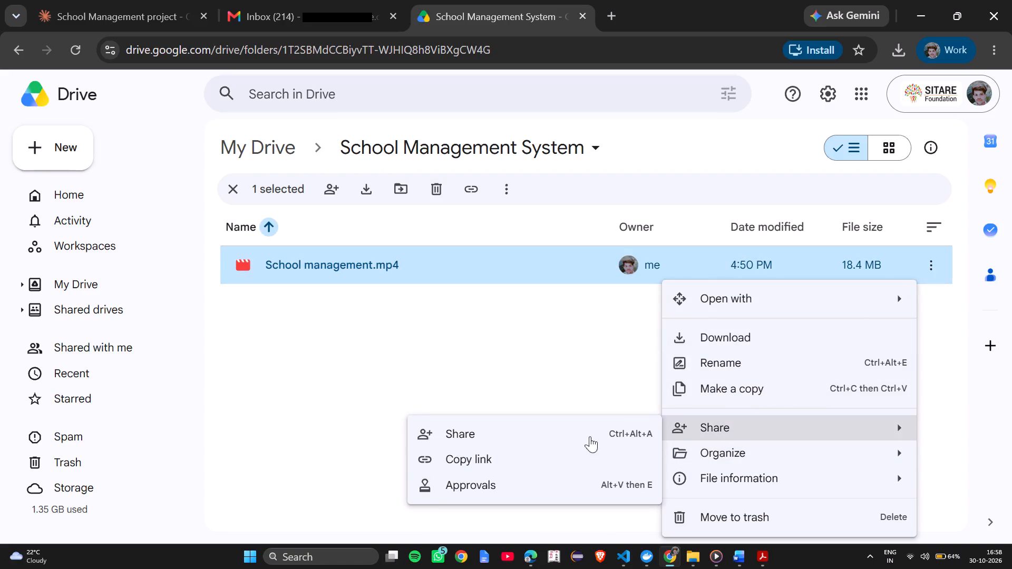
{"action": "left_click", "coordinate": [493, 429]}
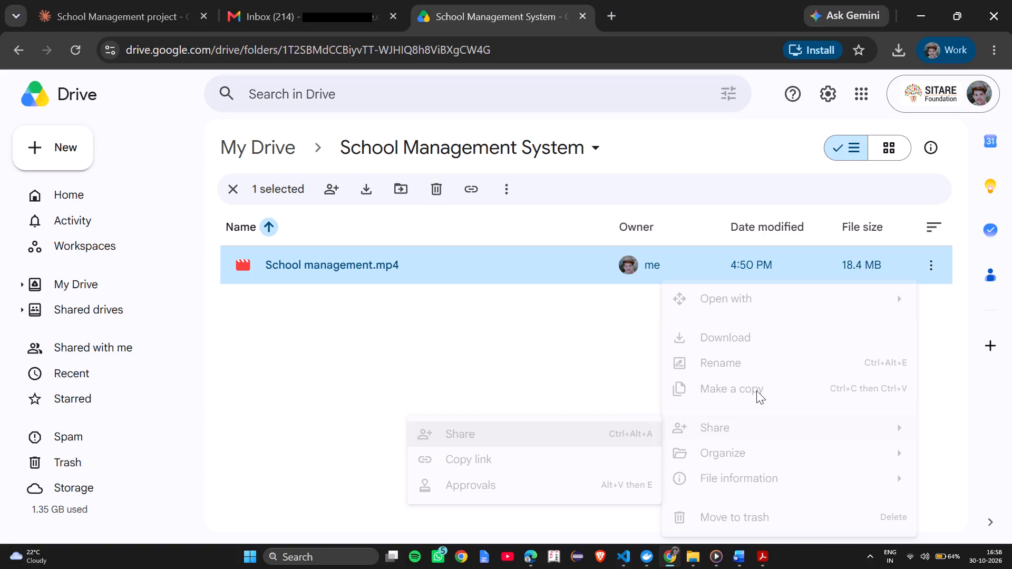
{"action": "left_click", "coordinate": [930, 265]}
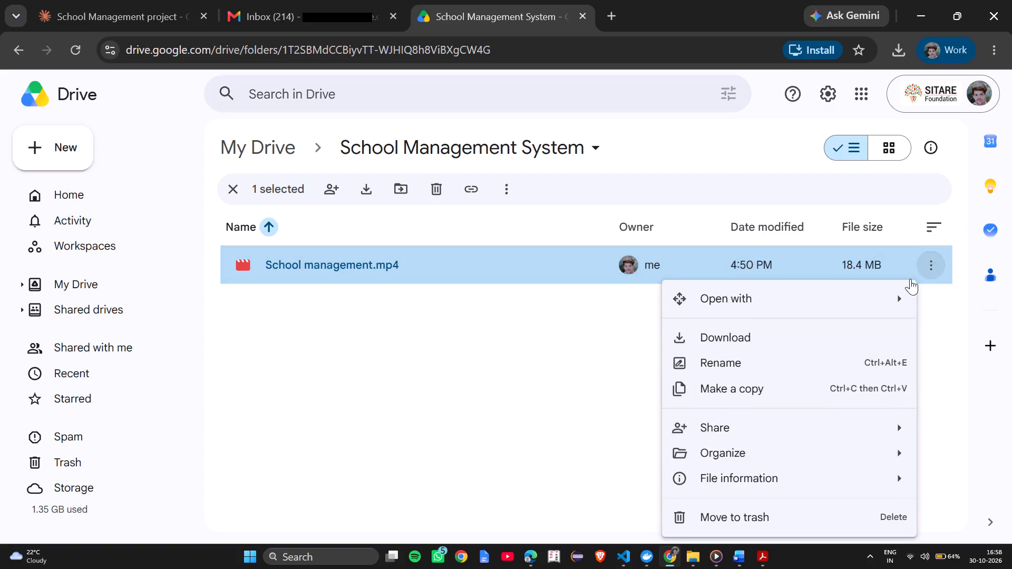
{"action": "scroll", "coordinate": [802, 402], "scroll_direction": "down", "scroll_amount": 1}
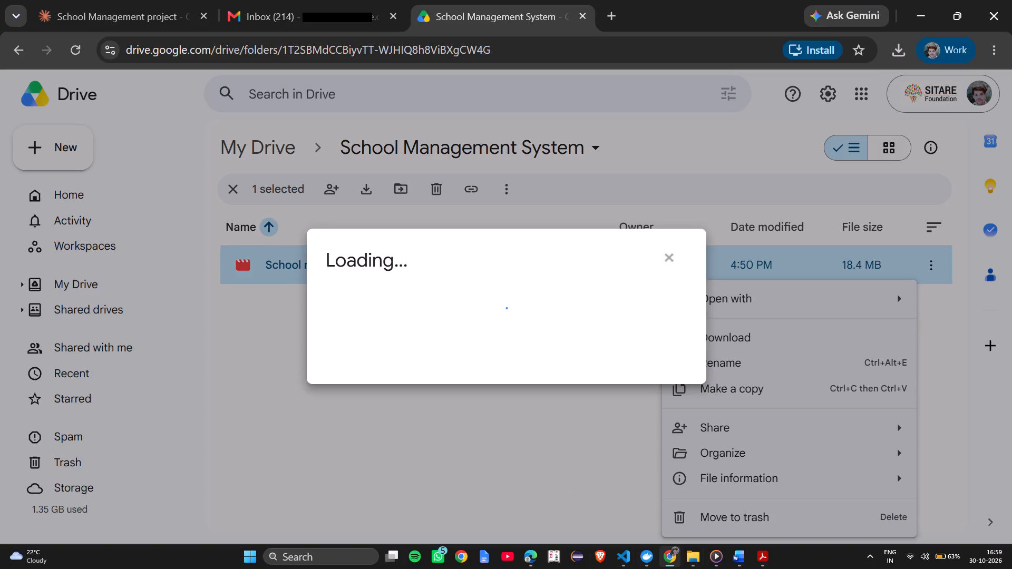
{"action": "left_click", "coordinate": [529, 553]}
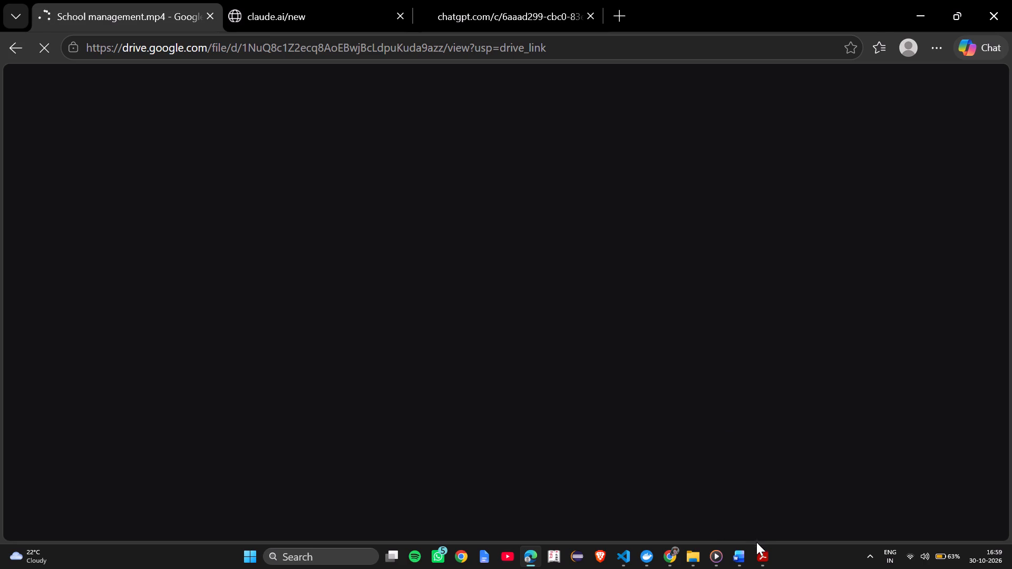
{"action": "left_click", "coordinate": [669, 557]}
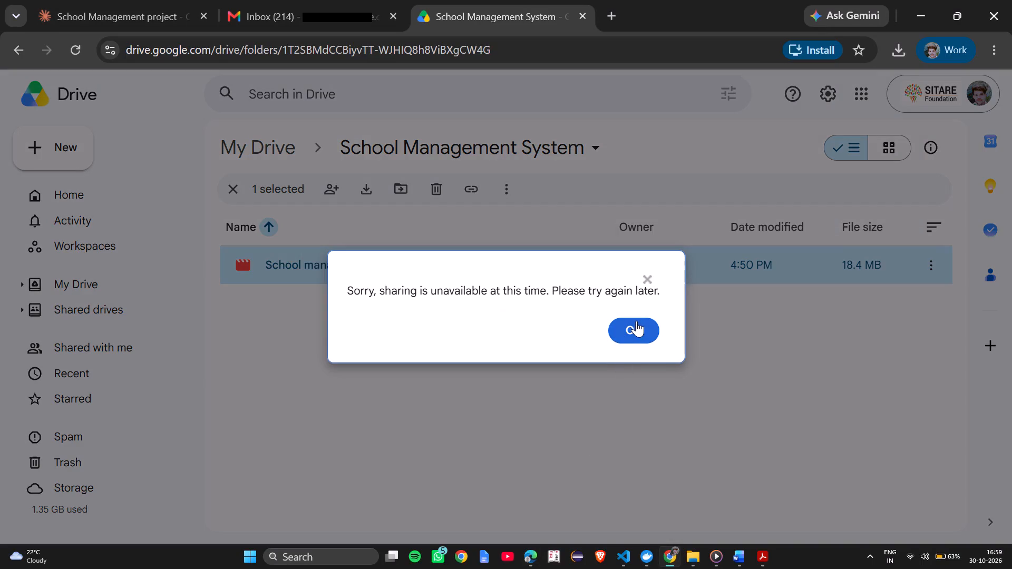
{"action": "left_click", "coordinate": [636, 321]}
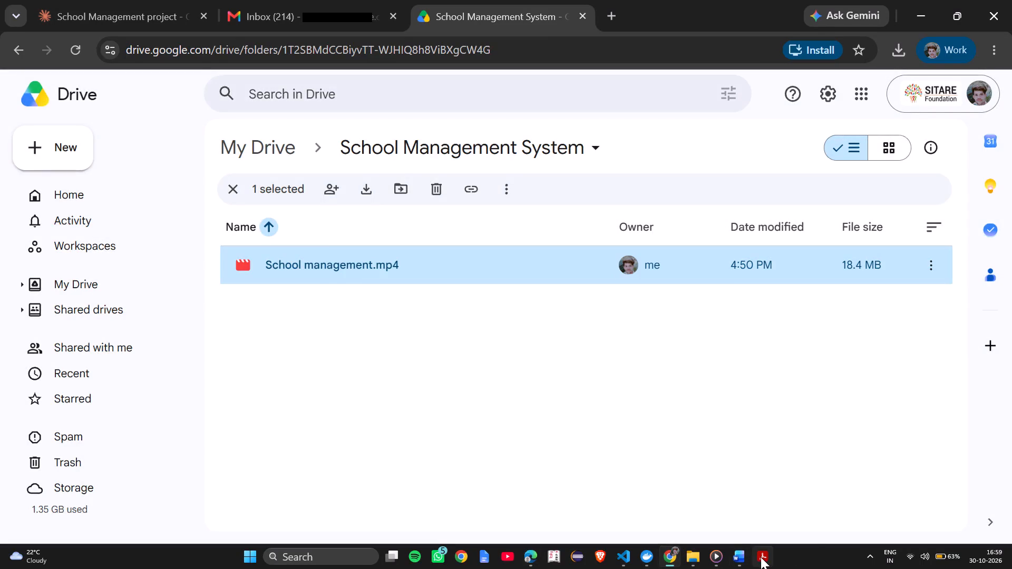
Test the "School Management System" video link in section 6.1 of the exported PDF in Adobe Acrobat.
{"action": "left_click", "coordinate": [761, 557]}
{"action": "scroll", "coordinate": [656, 341], "scroll_direction": "down", "scroll_amount": 2}
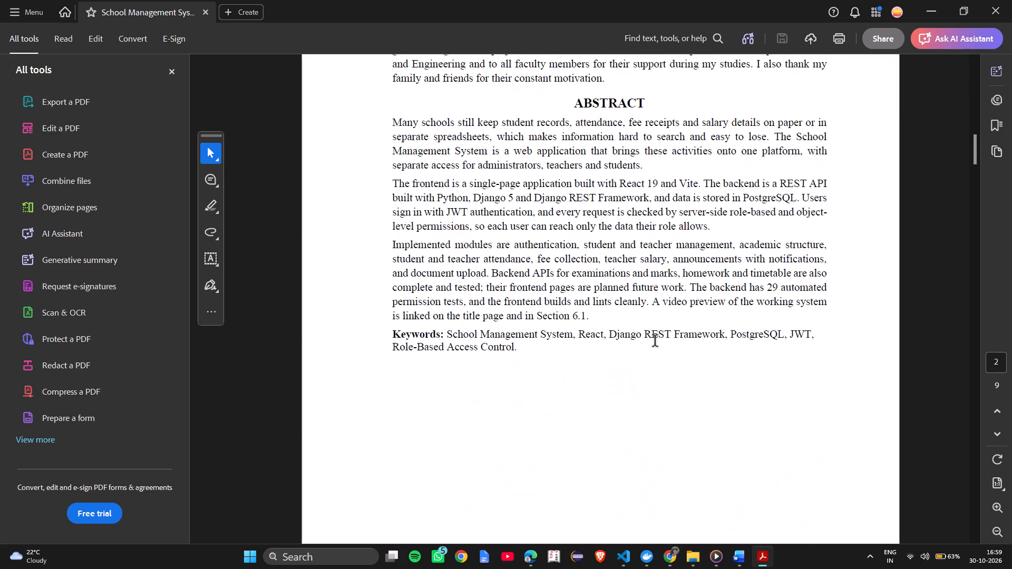
{"action": "scroll", "coordinate": [656, 341], "scroll_direction": "down", "scroll_amount": 4}
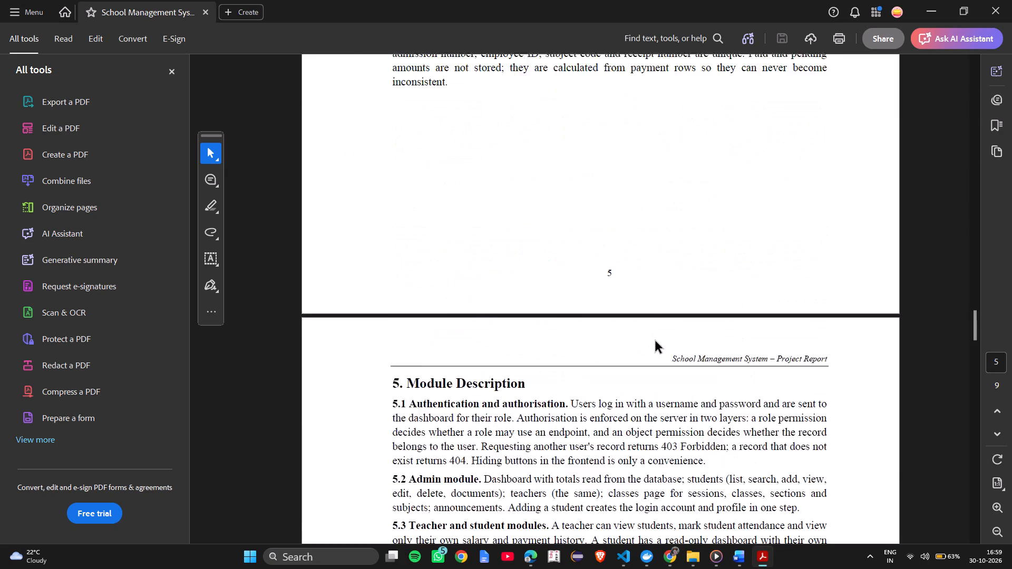
{"action": "scroll", "coordinate": [656, 341], "scroll_direction": "down", "scroll_amount": 2}
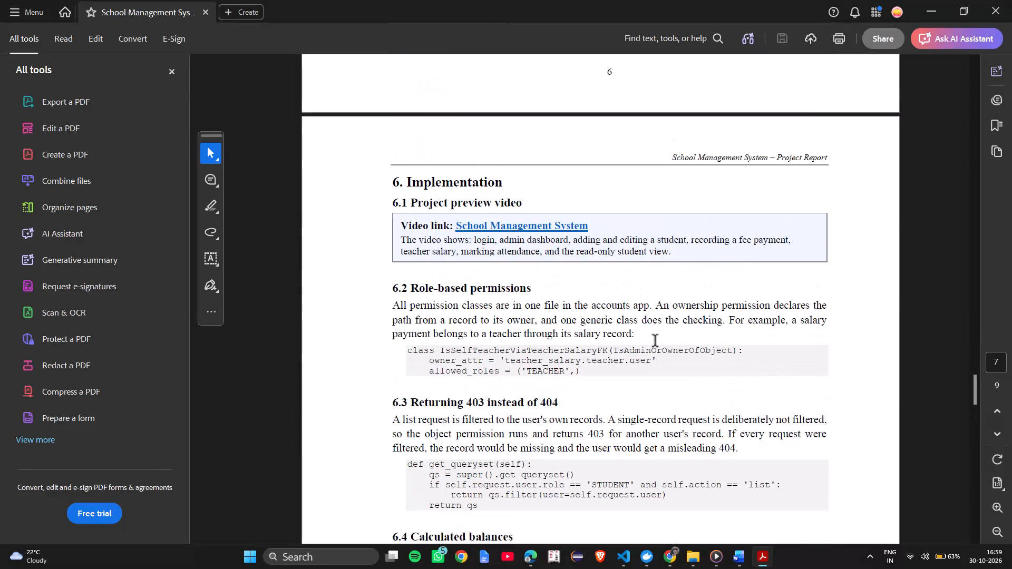
{"action": "scroll", "coordinate": [656, 341], "scroll_direction": "down", "scroll_amount": 1}
{"action": "double_click", "coordinate": [532, 238]}
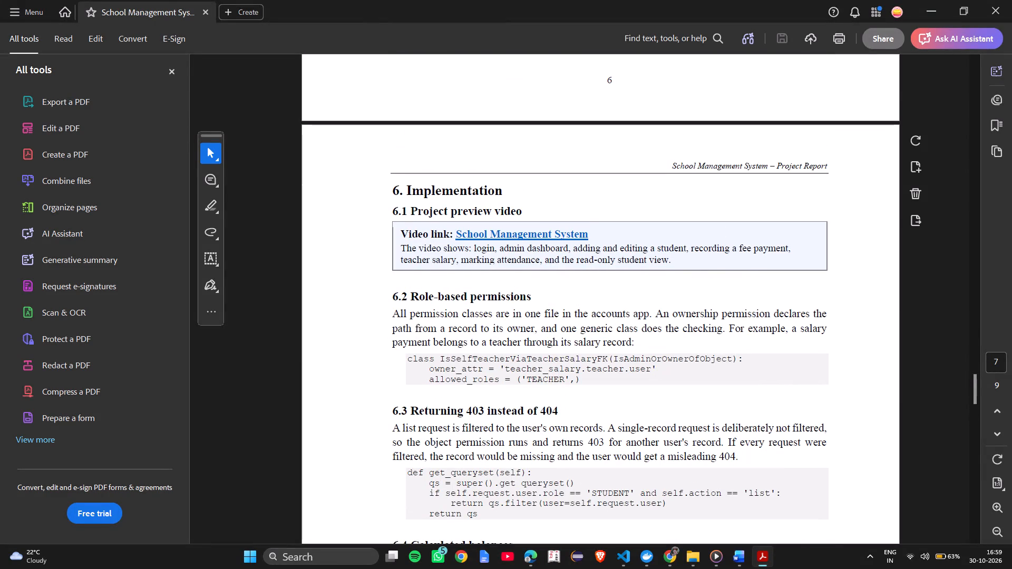
{"action": "double_click", "coordinate": [532, 238]}
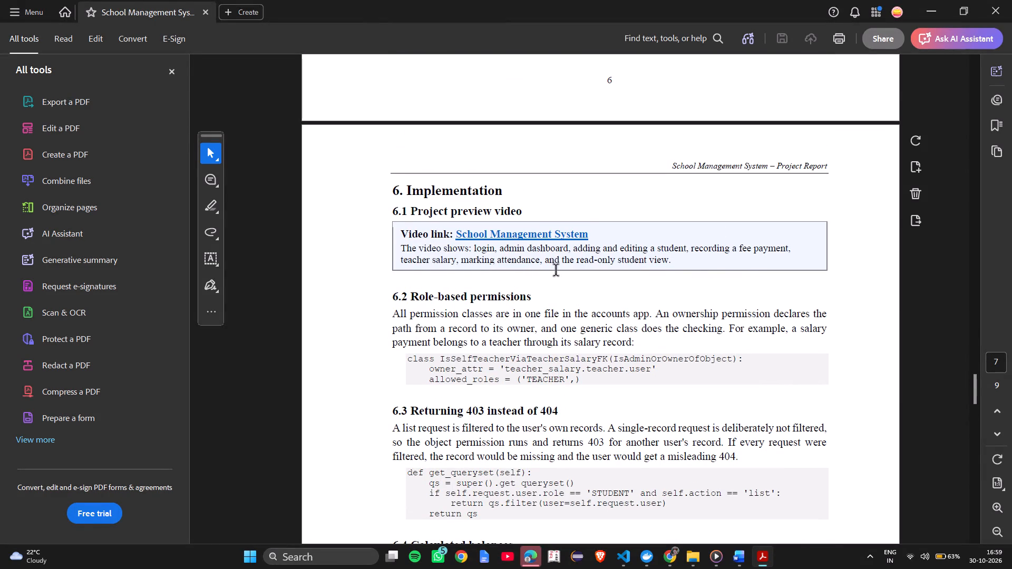
{"action": "left_click", "coordinate": [541, 239]}
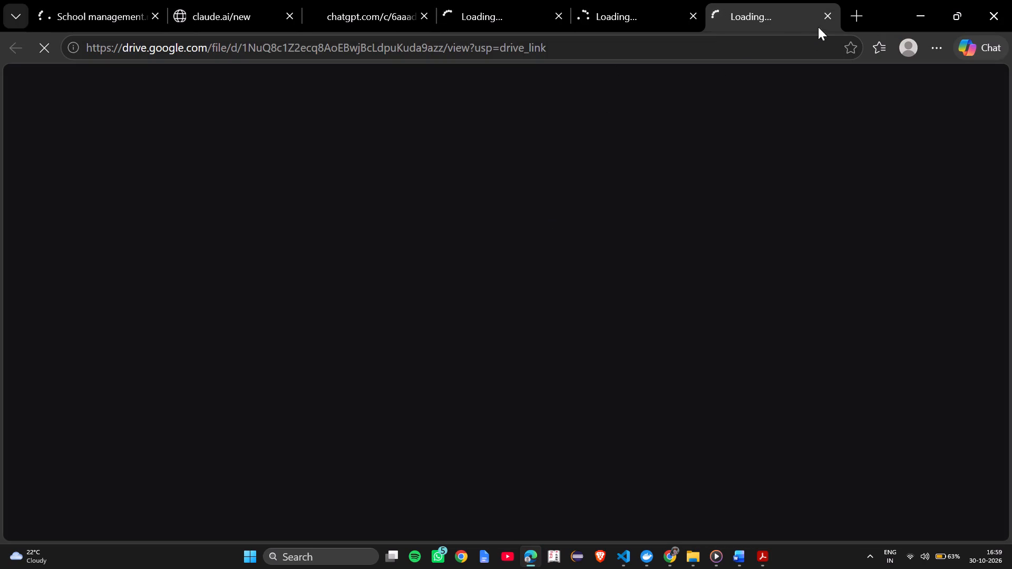
Close all open Microsoft Edge tabs, including the duplicate video pages and the claude.ai and chatgpt.com tabs.
{"action": "left_click", "coordinate": [830, 15]}
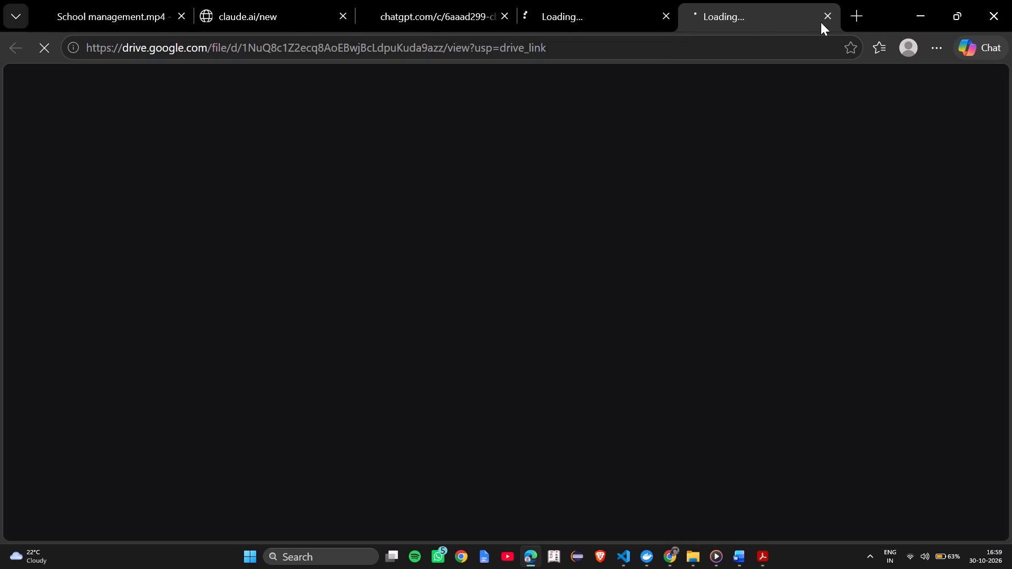
{"action": "left_click", "coordinate": [830, 16]}
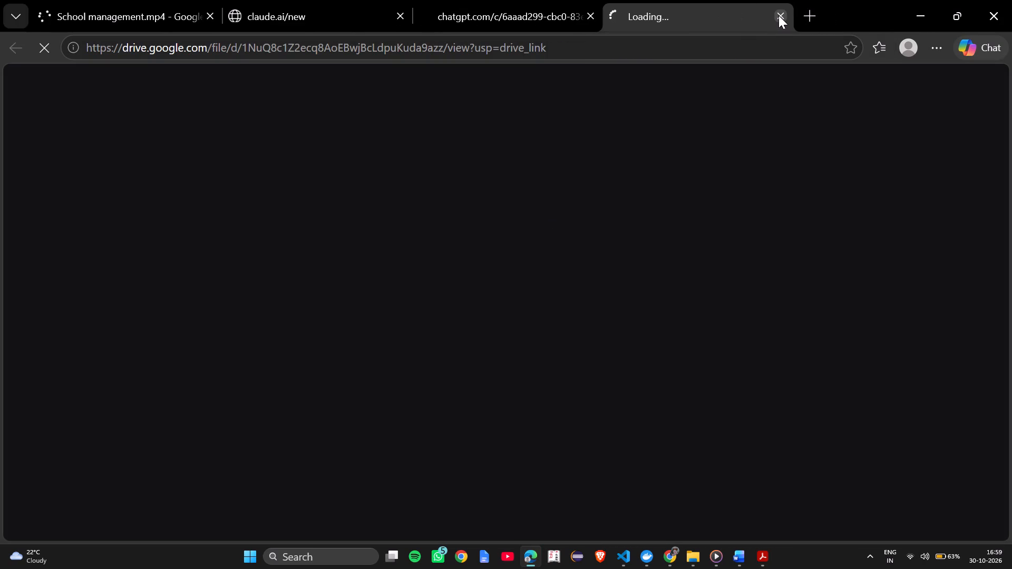
{"action": "left_click", "coordinate": [779, 15]}
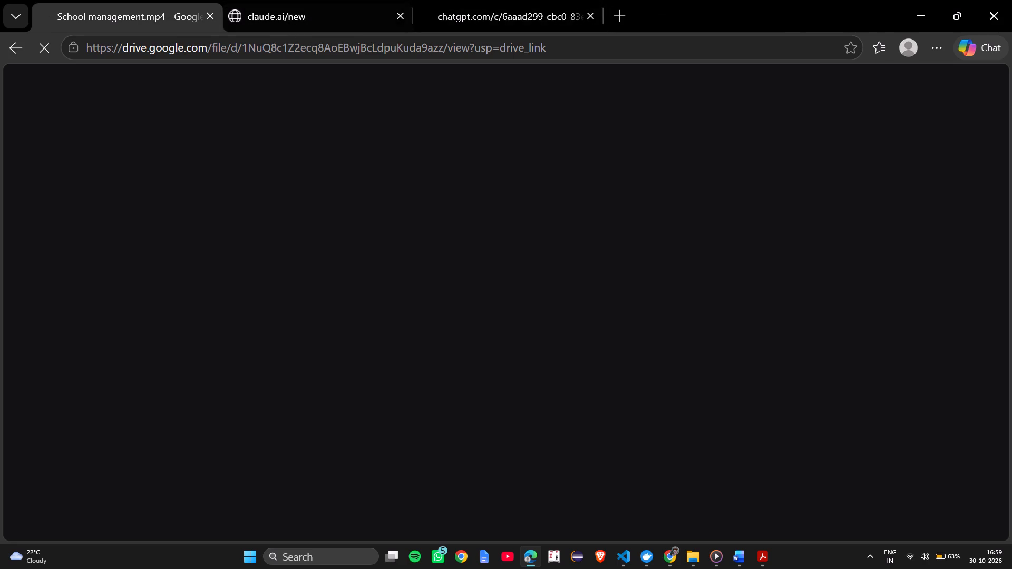
{"action": "left_click", "coordinate": [591, 16]}
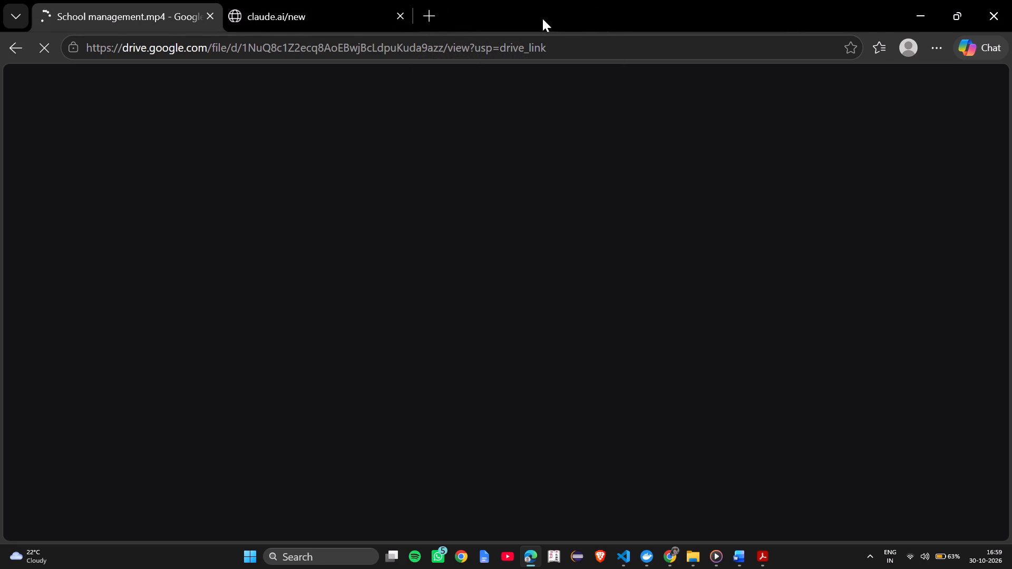
{"action": "left_click", "coordinate": [396, 15]}
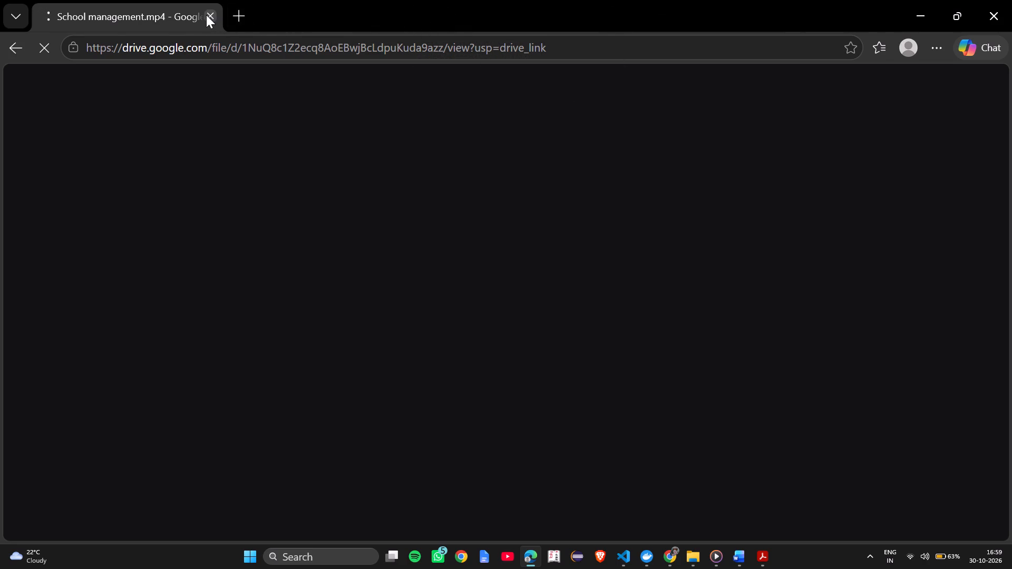
{"action": "left_click", "coordinate": [206, 14]}
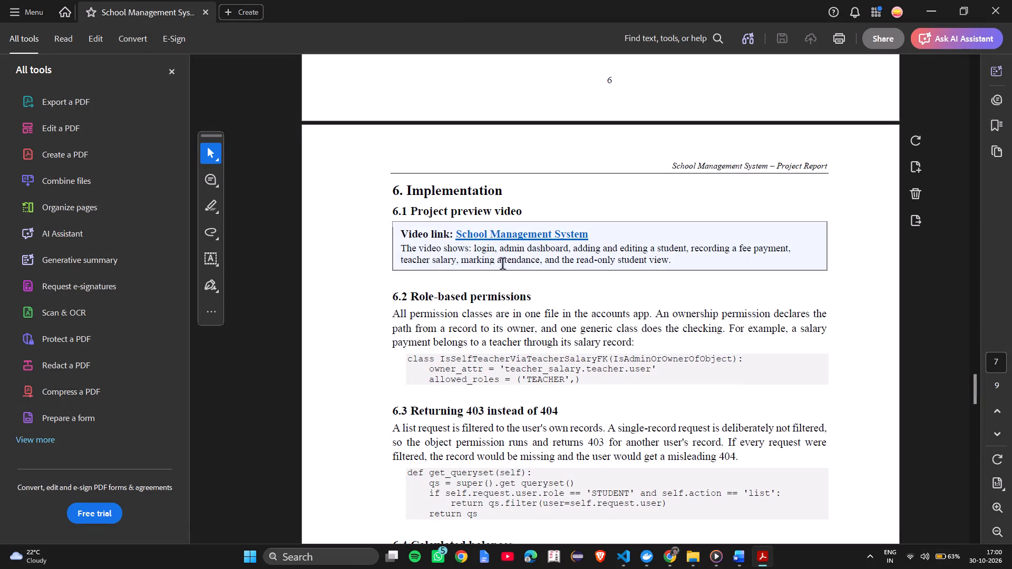
Retest the section 6.1 "School Management System" video link from the PDF in a fresh Edge window.
{"action": "left_click", "coordinate": [478, 239]}
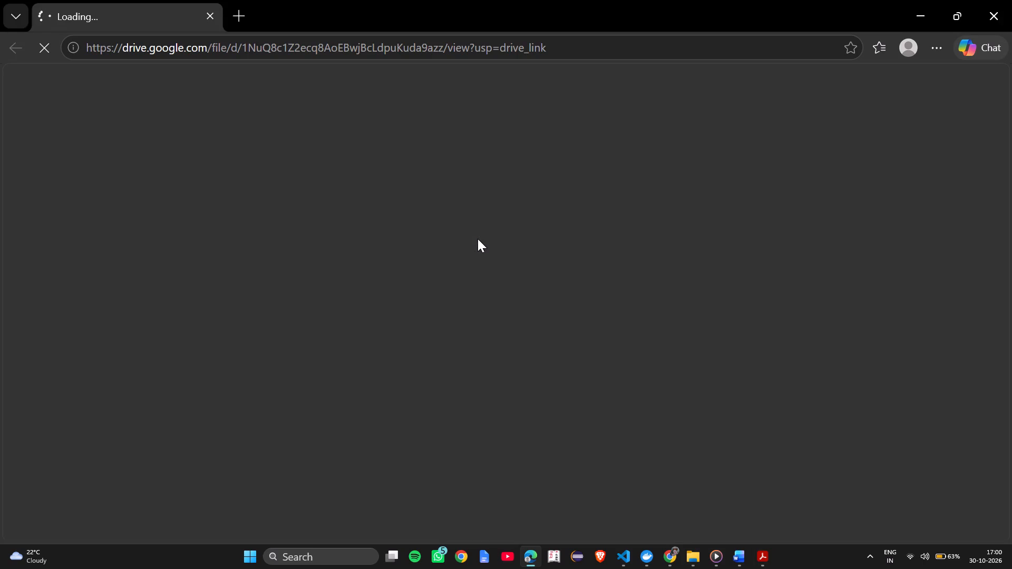
{"action": "left_click", "coordinate": [665, 553]}
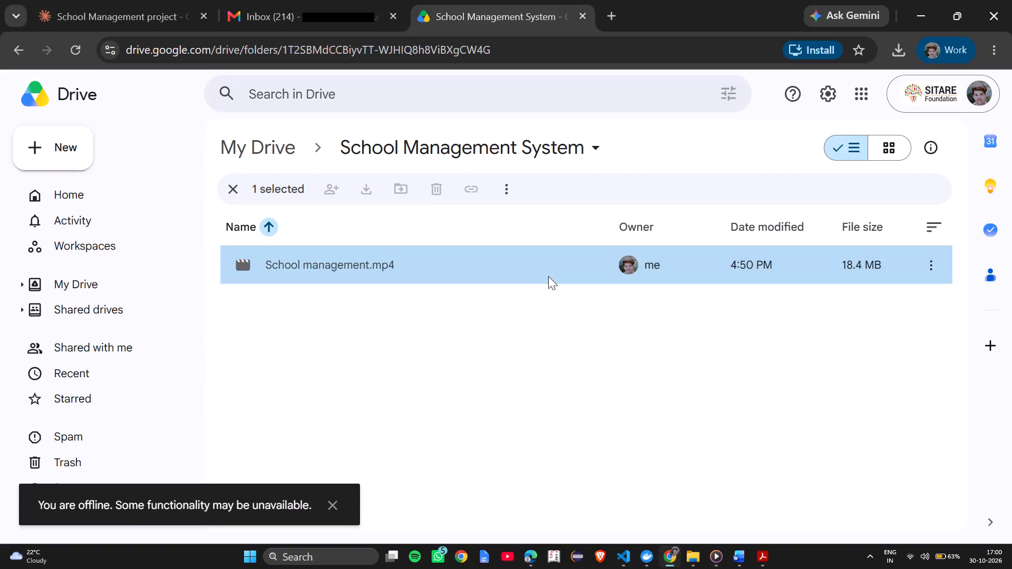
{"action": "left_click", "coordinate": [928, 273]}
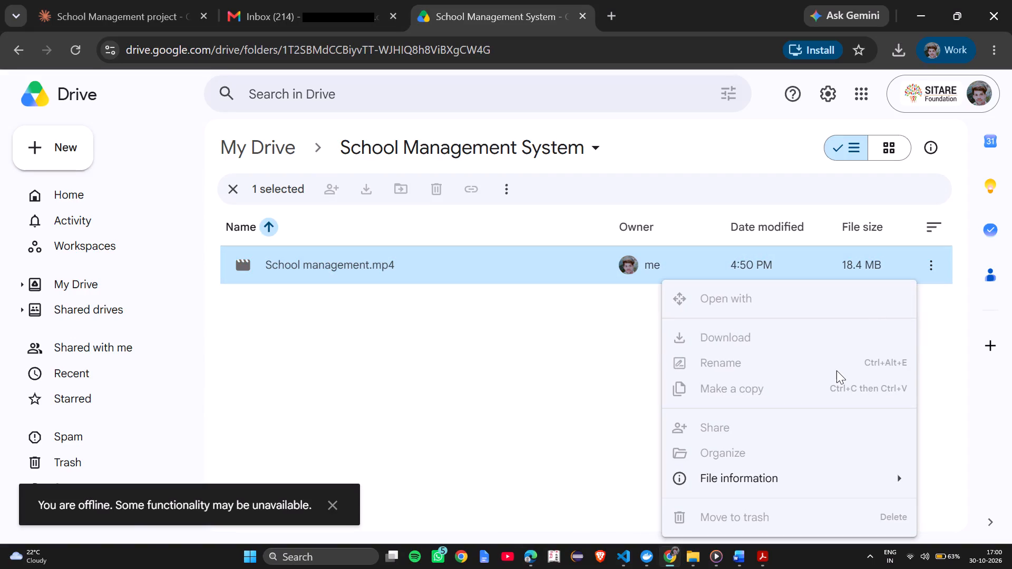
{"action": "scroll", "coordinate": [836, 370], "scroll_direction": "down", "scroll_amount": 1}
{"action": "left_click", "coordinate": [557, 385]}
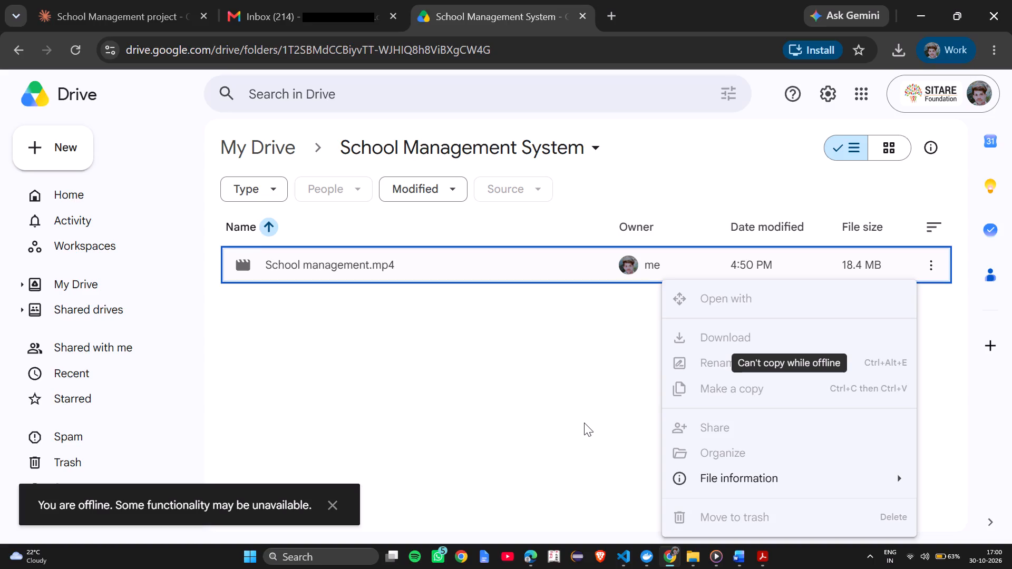
Switch the computer's Wi-Fi connection from Backtracking to the LAPTOP-4E6R3OEM 5595 network.
{"action": "left_click", "coordinate": [905, 558]}
{"action": "left_click", "coordinate": [909, 557]}
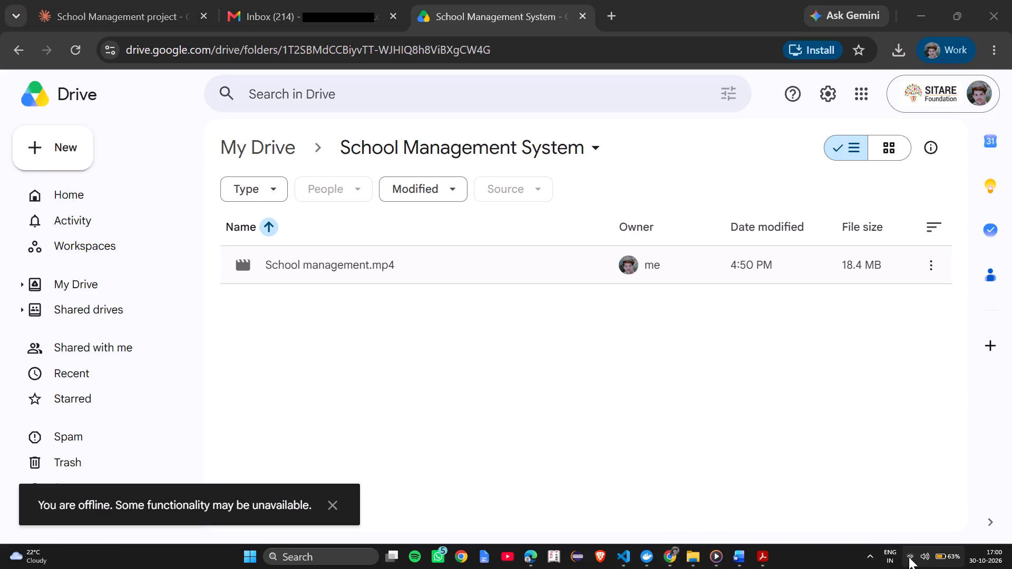
{"action": "left_click", "coordinate": [907, 556]}
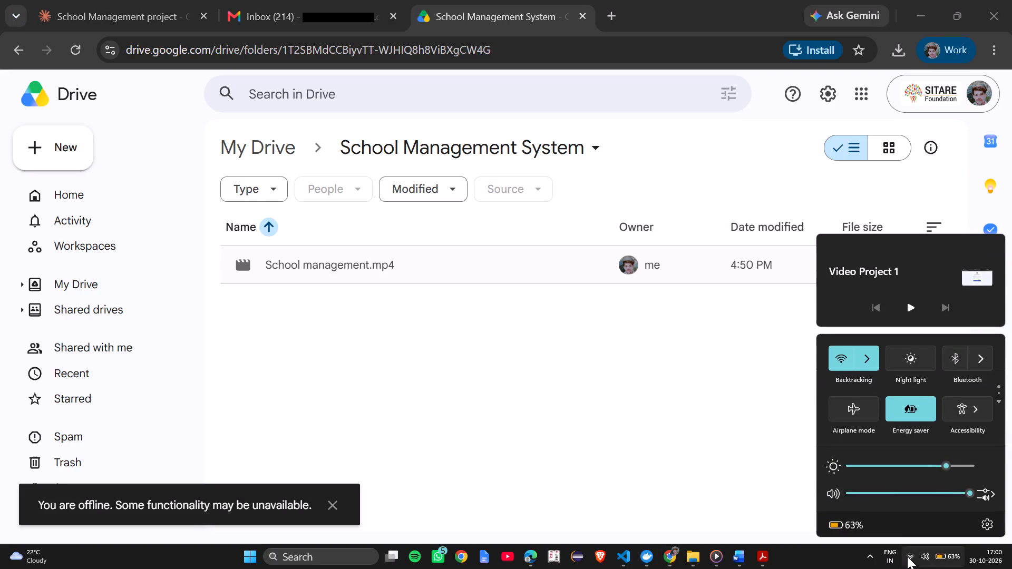
{"action": "left_click", "coordinate": [861, 367]}
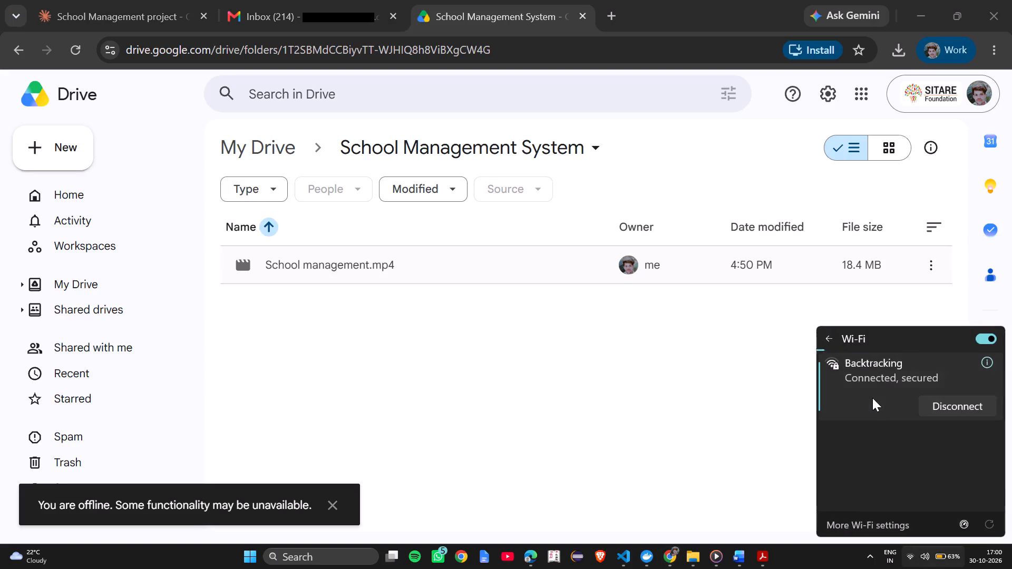
{"action": "scroll", "coordinate": [884, 409], "scroll_direction": "down", "scroll_amount": 2}
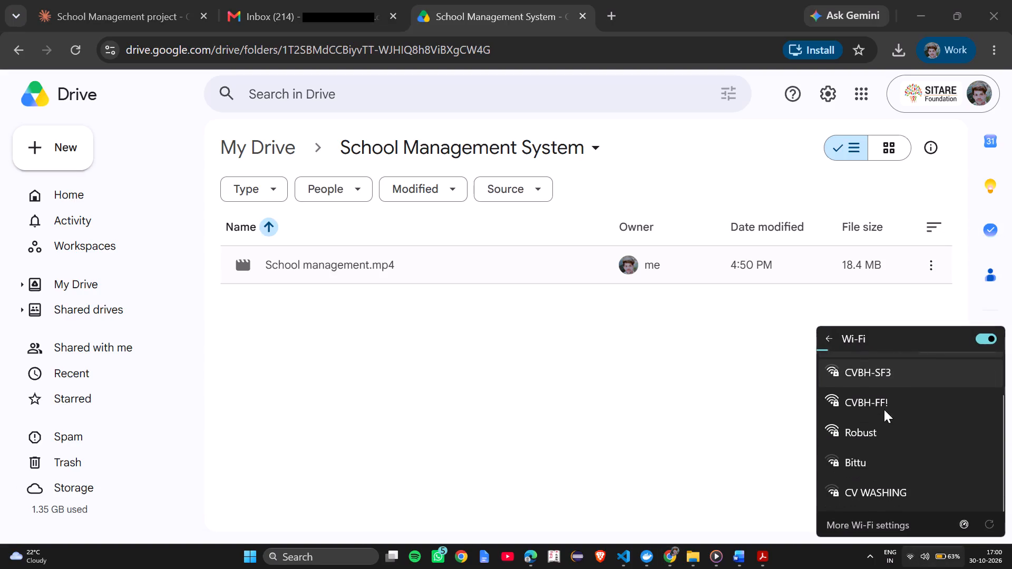
{"action": "scroll", "coordinate": [884, 409], "scroll_direction": "down", "scroll_amount": 2}
{"action": "scroll", "coordinate": [884, 409], "scroll_direction": "up", "scroll_amount": 4}
{"action": "scroll", "coordinate": [884, 409], "scroll_direction": "down", "scroll_amount": 5}
{"action": "scroll", "coordinate": [884, 409], "scroll_direction": "up", "scroll_amount": 7}
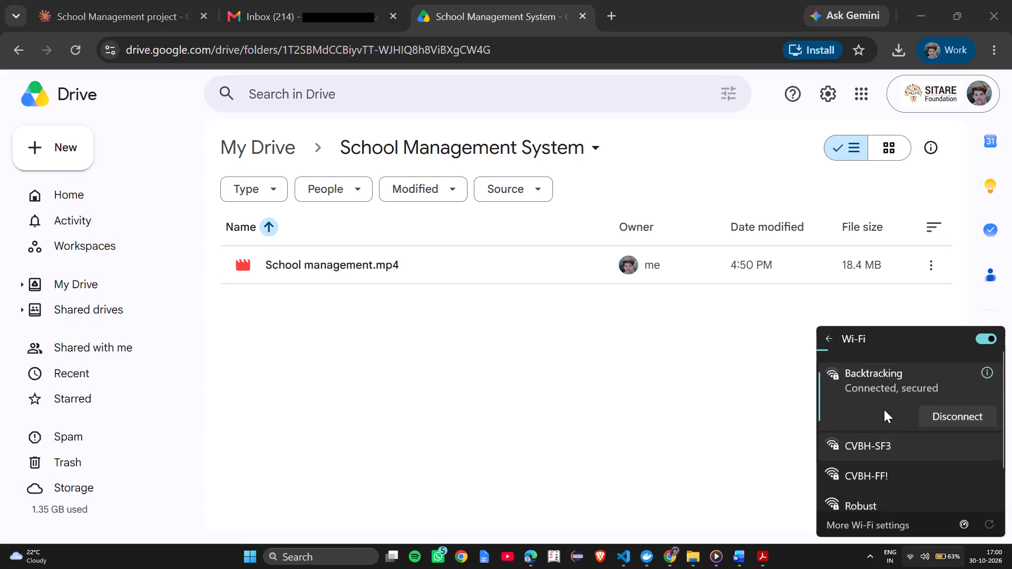
{"action": "scroll", "coordinate": [884, 409], "scroll_direction": "down", "scroll_amount": 9}
{"action": "scroll", "coordinate": [884, 409], "scroll_direction": "up", "scroll_amount": 1}
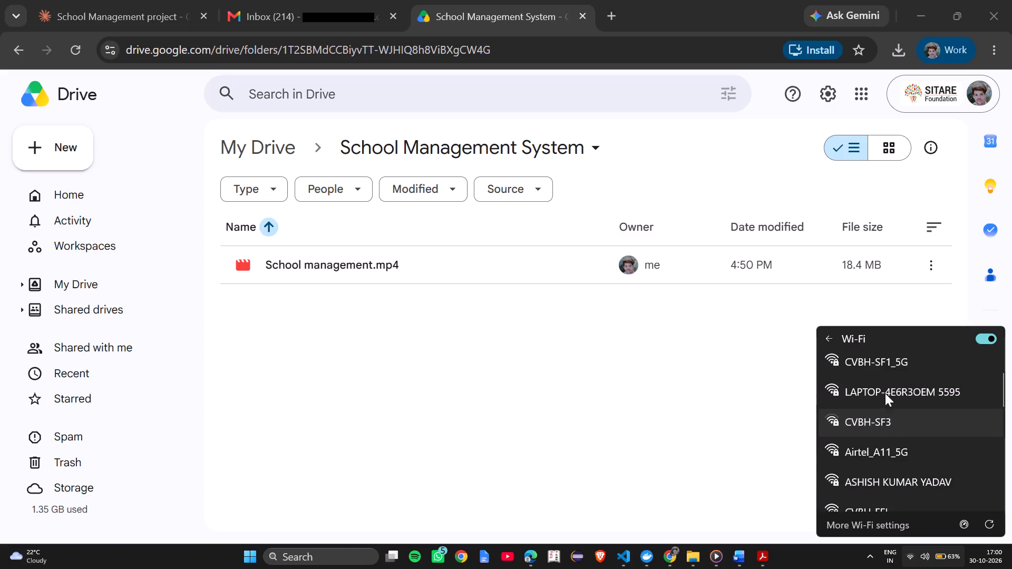
{"action": "left_click", "coordinate": [883, 390]}
{"action": "left_click", "coordinate": [944, 422]}
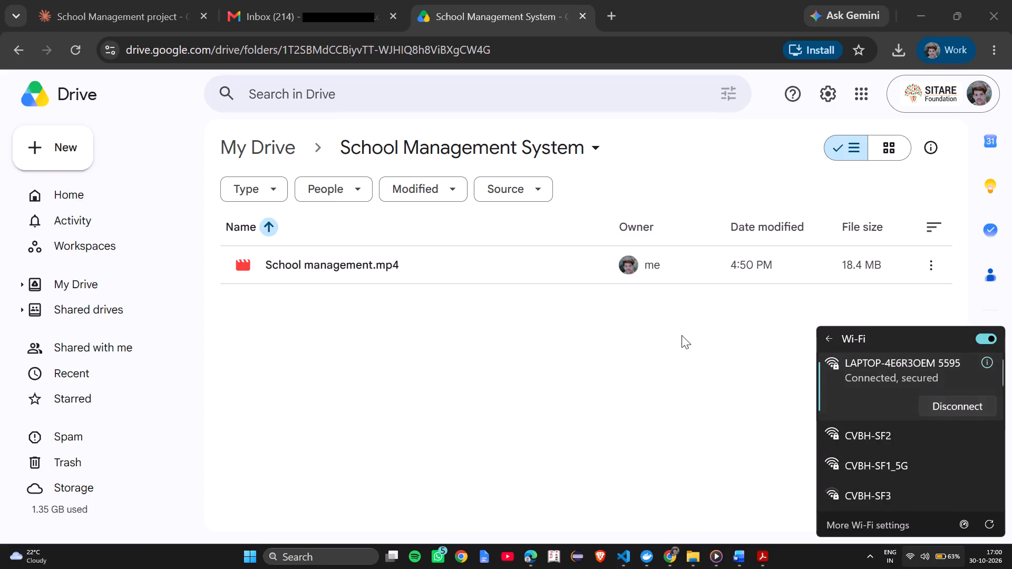
{"action": "left_click", "coordinate": [499, 328]}
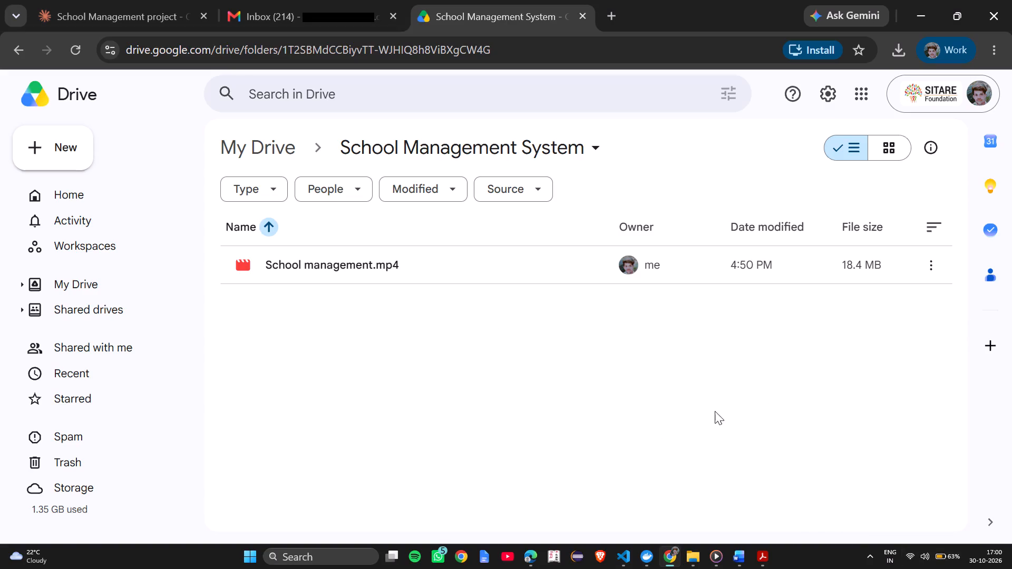
Retest the section 6.1 "School Management System" video link from the PDF in Adobe Acrobat and close the School management.mp4 tabs in Edge.
{"action": "left_click", "coordinate": [765, 558]}
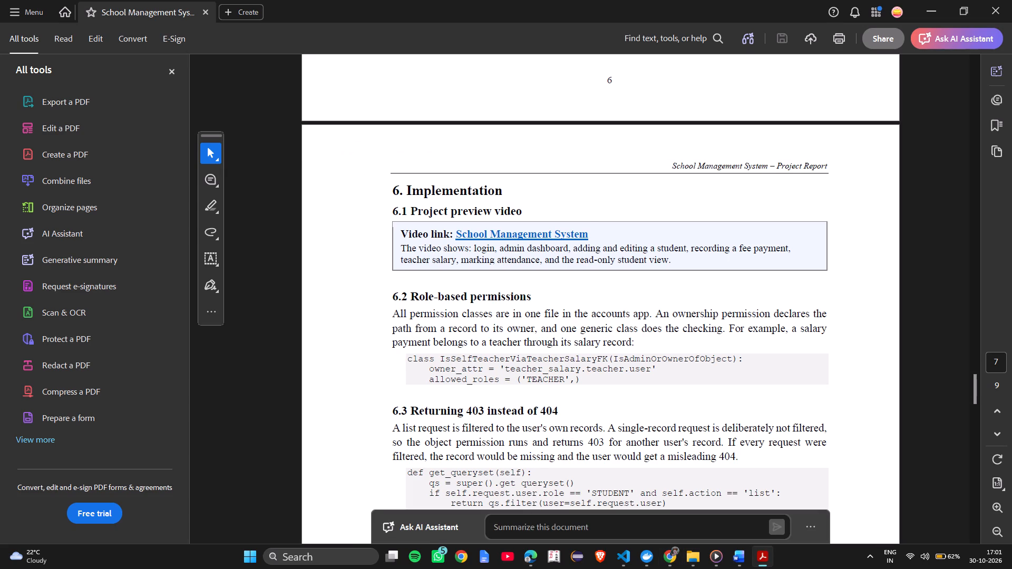
{"action": "left_click", "coordinate": [505, 237]}
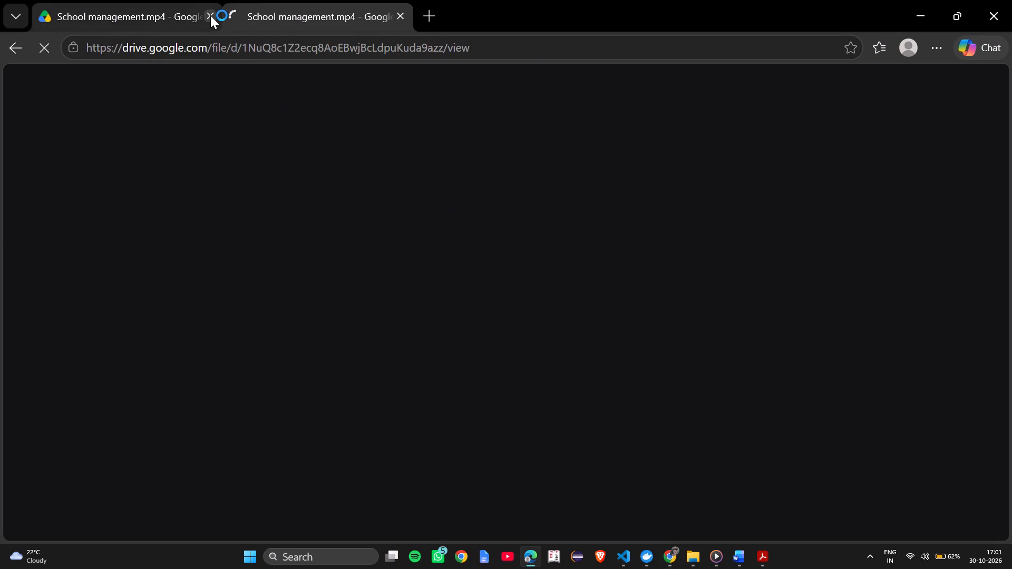
{"action": "left_click", "coordinate": [210, 15]}
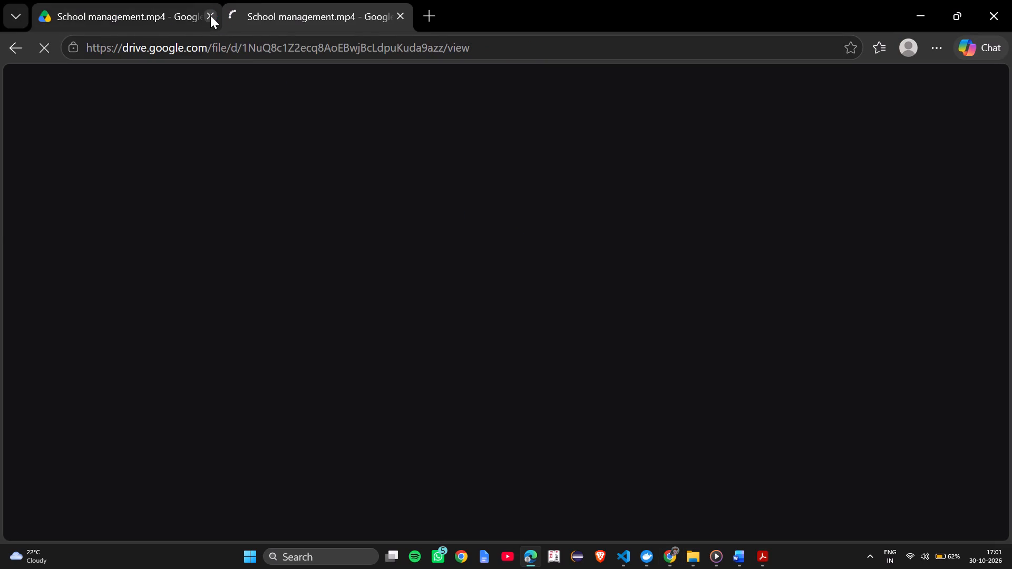
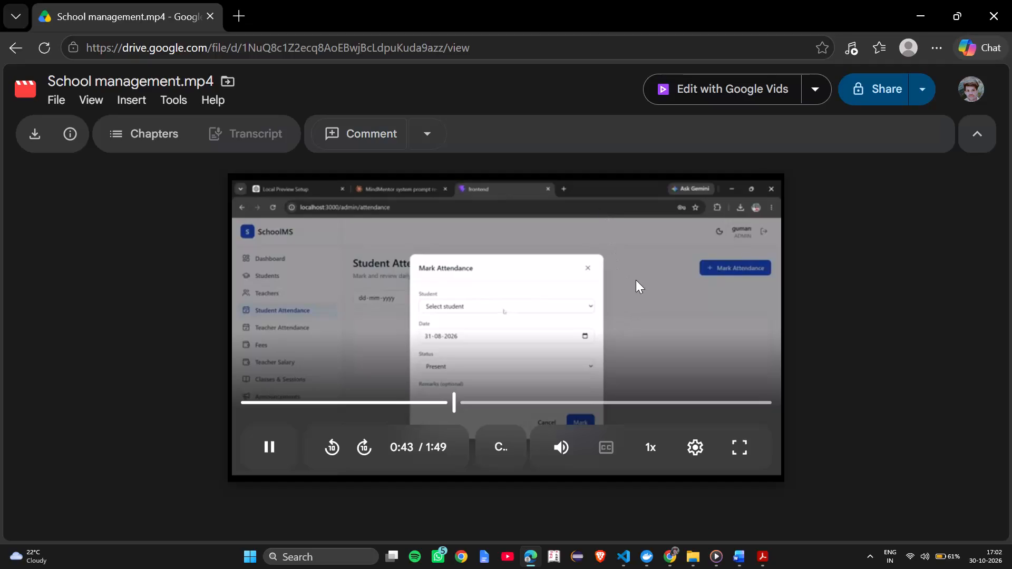
View the playing School management.mp4 preview video in full screen.
{"action": "left_click", "coordinate": [742, 446]}
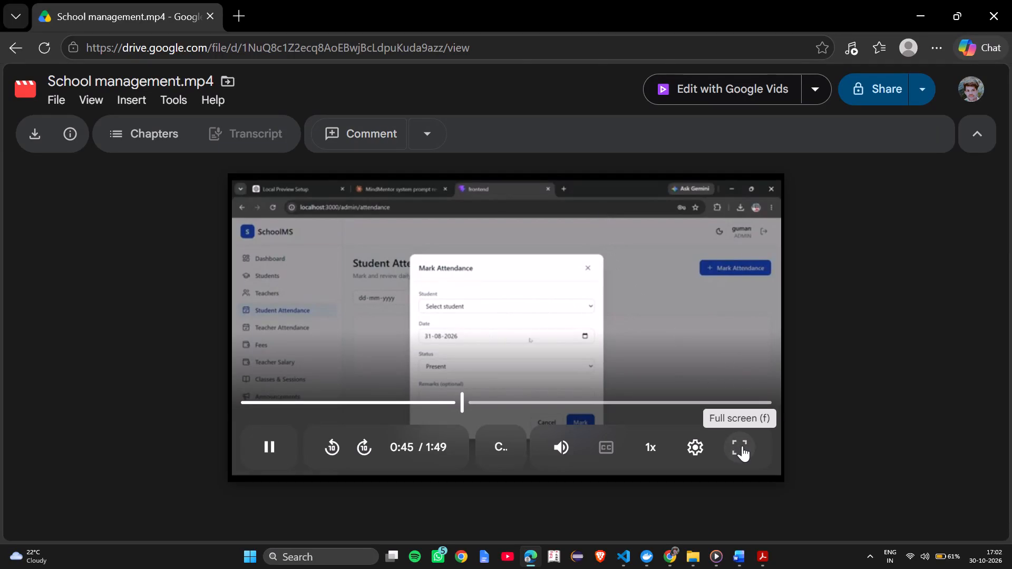
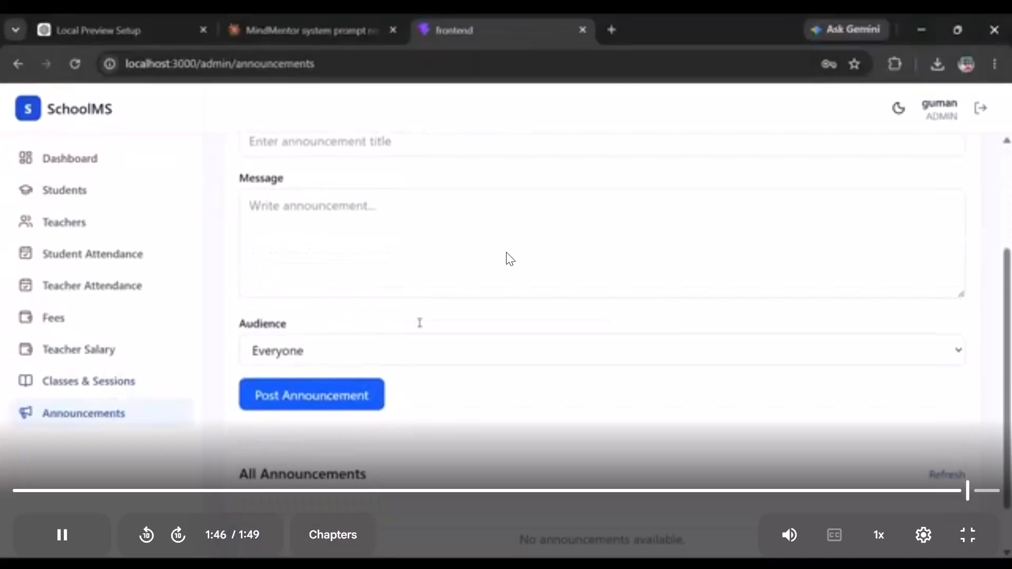
Exit full screen, set the preview video's playback quality to 1080p and replay it.
{"action": "left_click", "coordinate": [967, 534]}
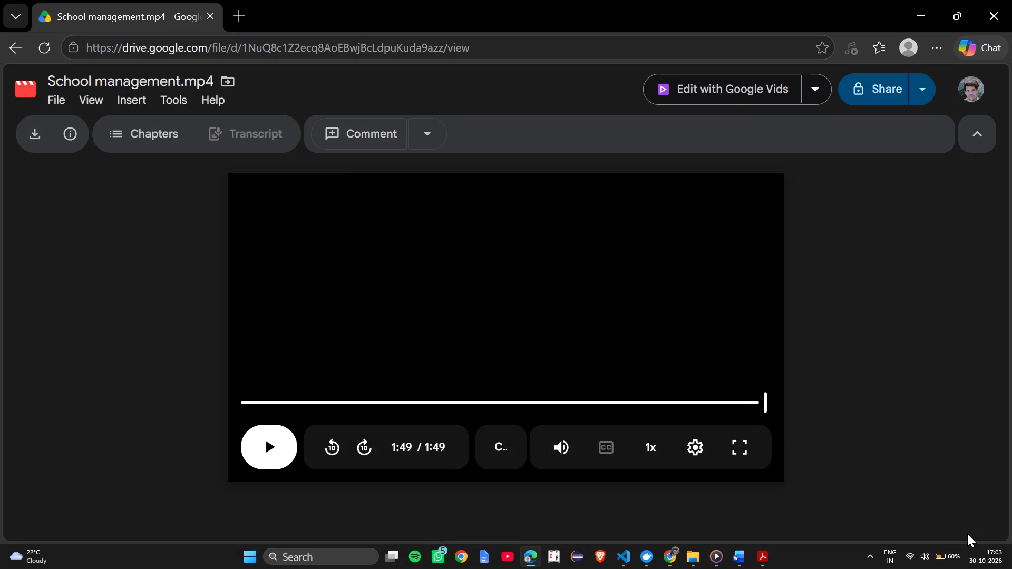
{"action": "left_click", "coordinate": [691, 450]}
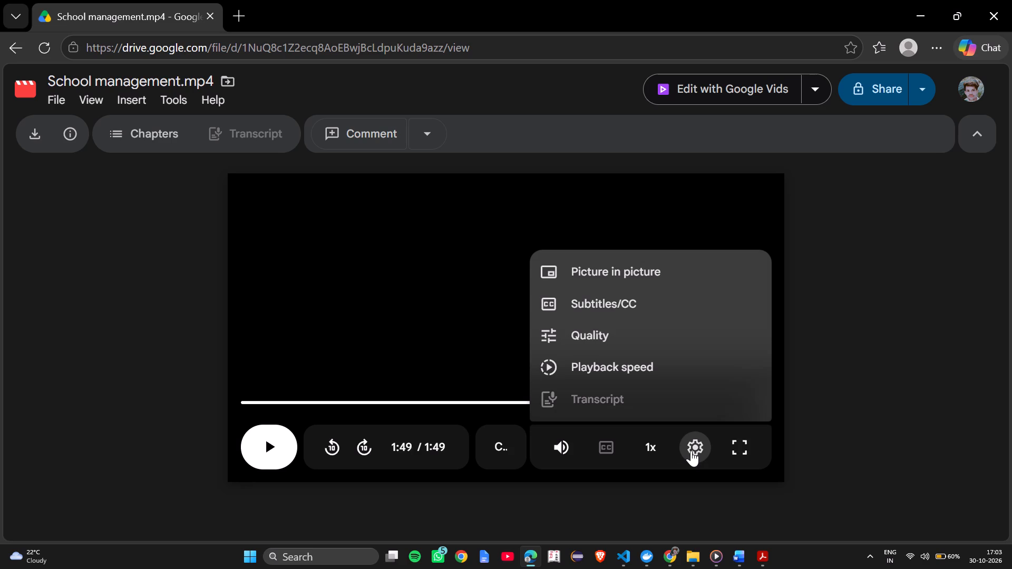
{"action": "left_click", "coordinate": [585, 333]}
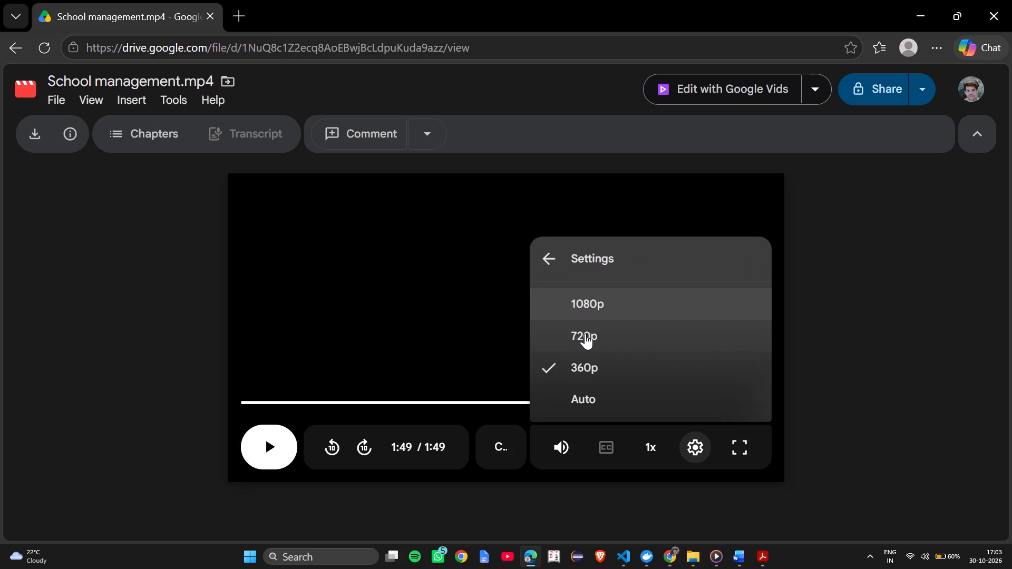
{"action": "left_click", "coordinate": [584, 303]}
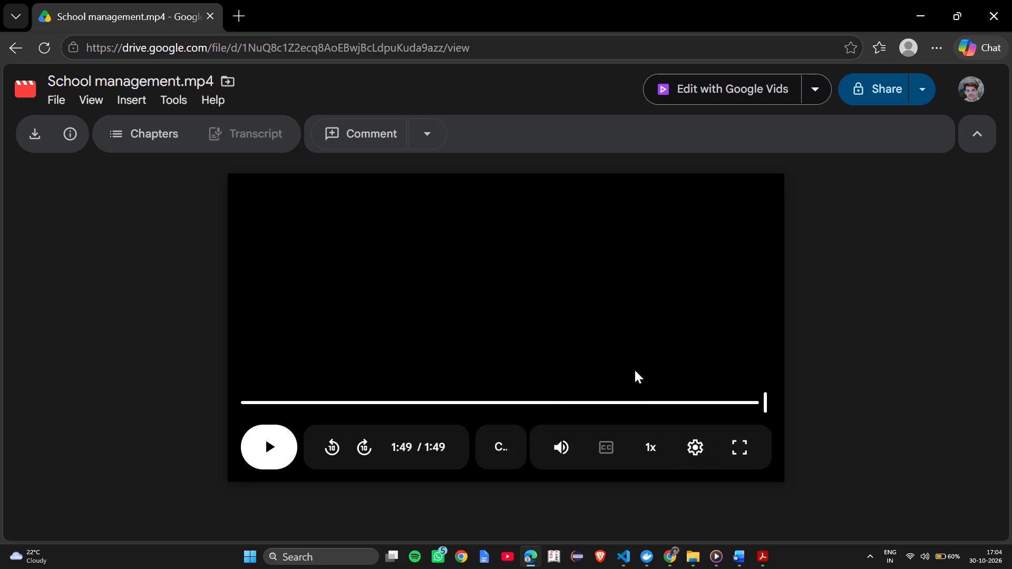
{"action": "left_click", "coordinate": [269, 443]}
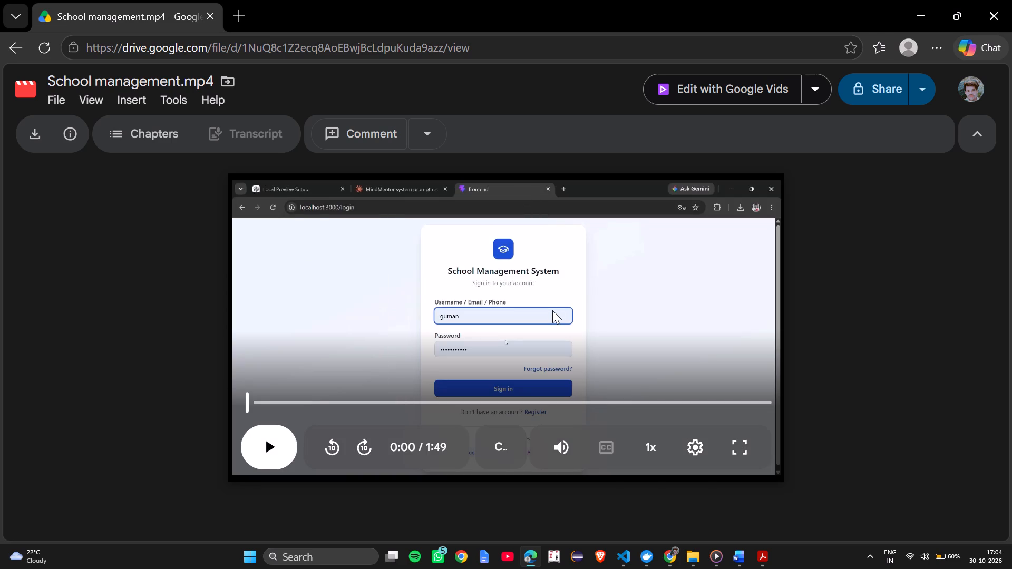
{"action": "left_click", "coordinate": [268, 445]}
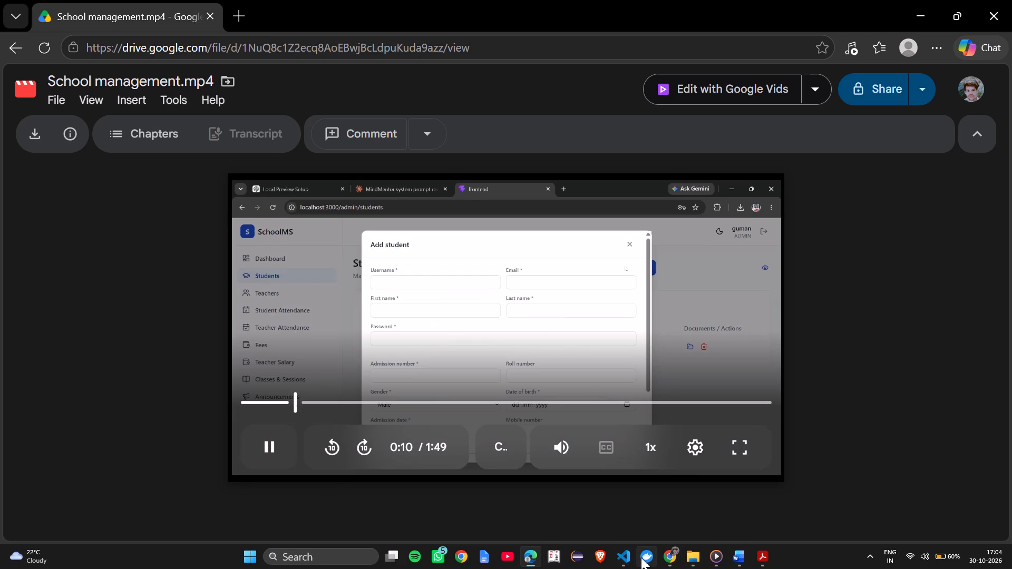
In Google Chrome's Drive folder, share School management.mp4 with general access for anyone with the link as Viewer.
{"action": "left_click", "coordinate": [666, 556]}
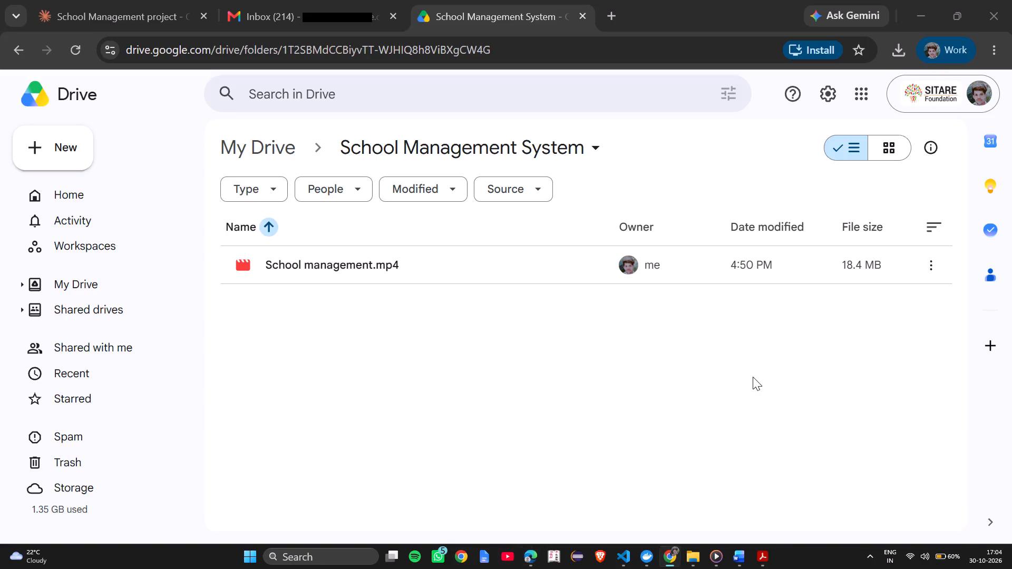
{"action": "left_click", "coordinate": [929, 266]}
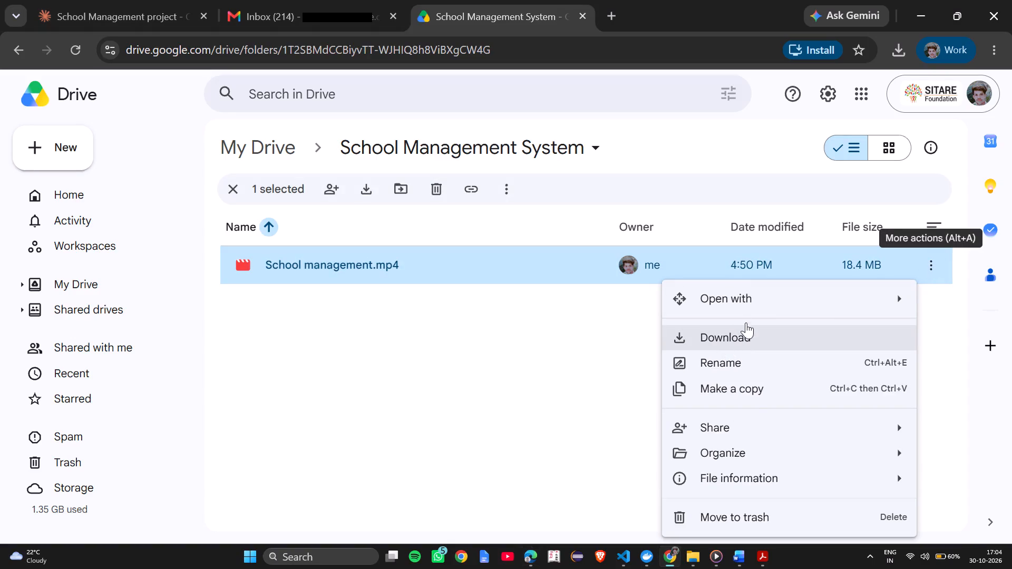
{"action": "left_click", "coordinate": [714, 430]}
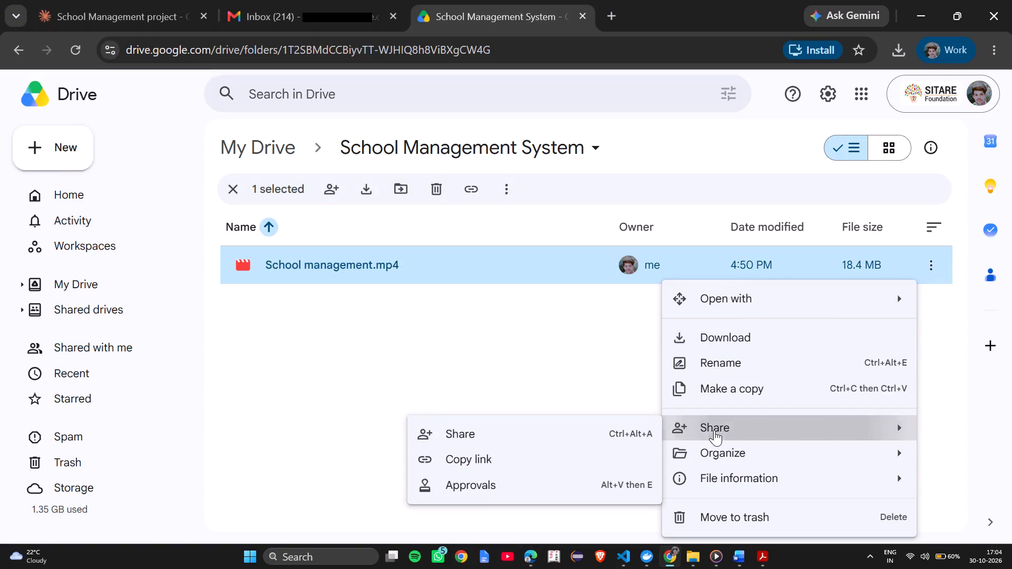
{"action": "left_click", "coordinate": [475, 436]}
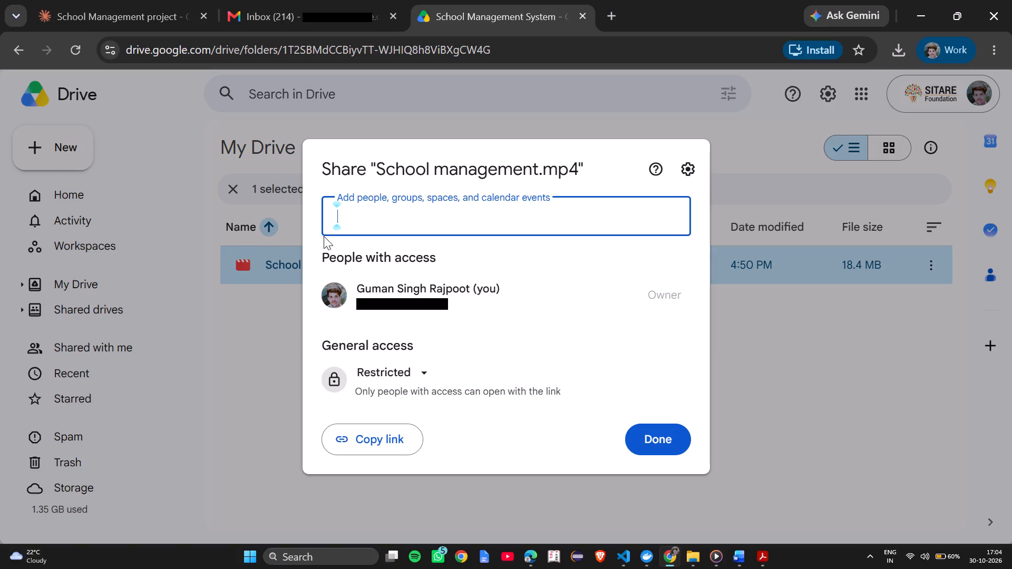
{"action": "scroll", "coordinate": [501, 342], "scroll_direction": "down", "scroll_amount": 1}
{"action": "left_click", "coordinate": [423, 371]}
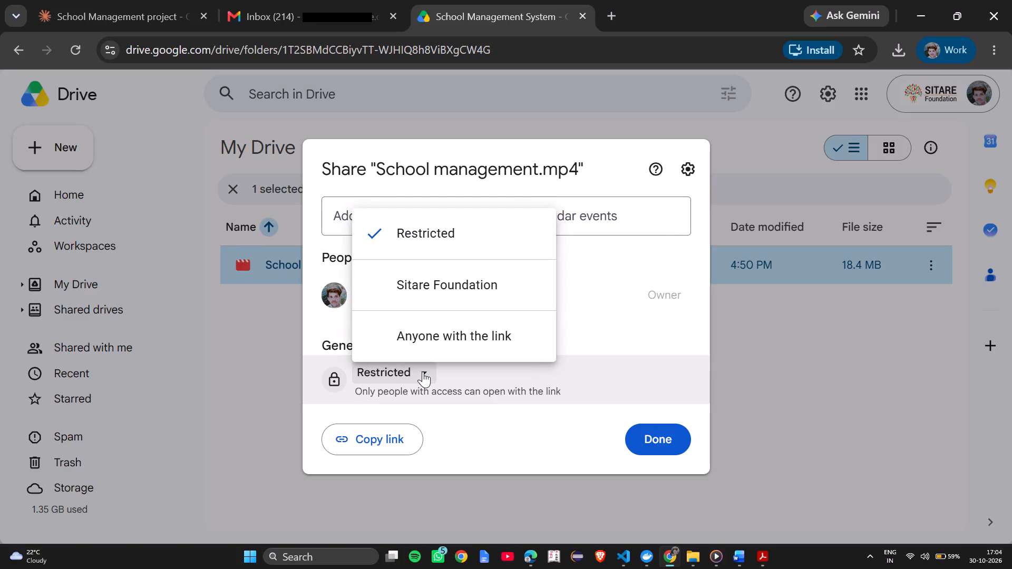
{"action": "left_click", "coordinate": [432, 339]}
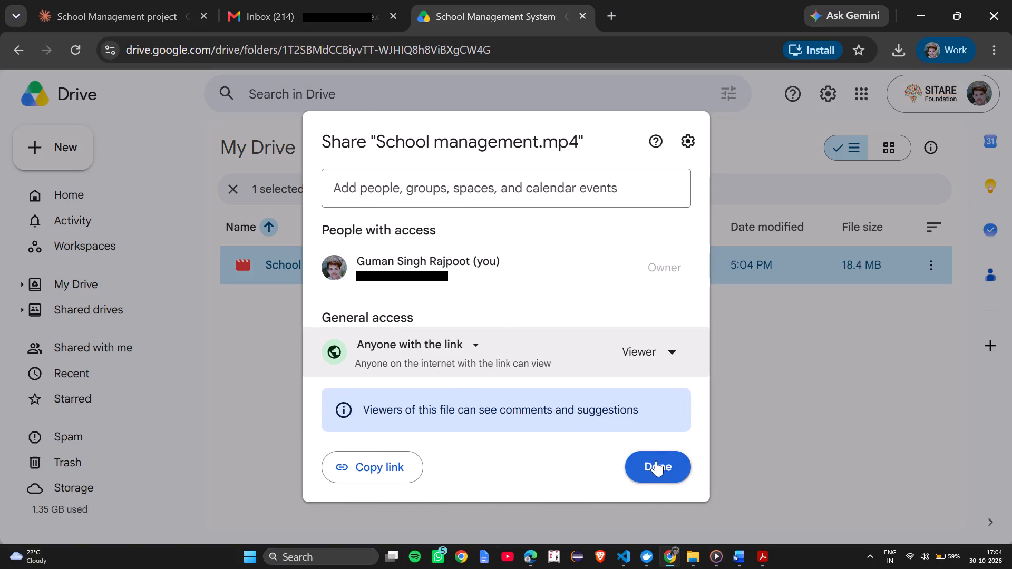
{"action": "left_click", "coordinate": [674, 355]}
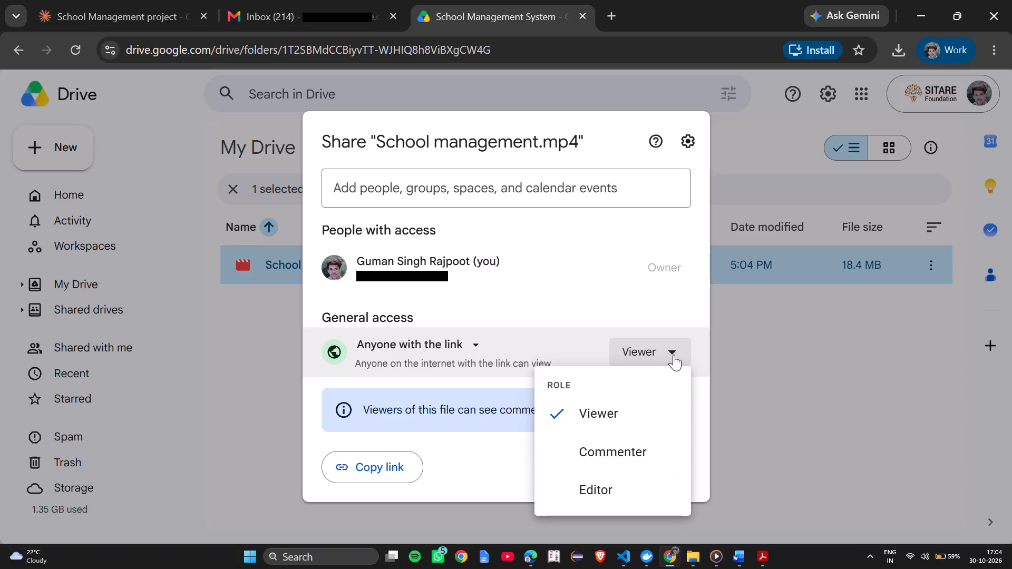
{"action": "left_click", "coordinate": [753, 380]}
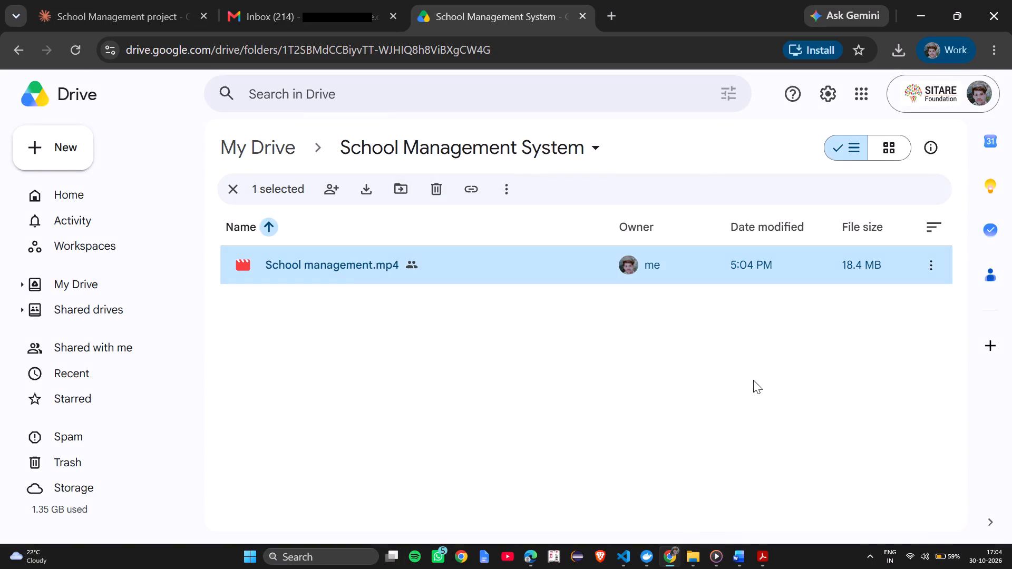
Reopen the sharing settings of School management.mp4 to check its general access and role, and close them.
{"action": "left_click", "coordinate": [927, 266]}
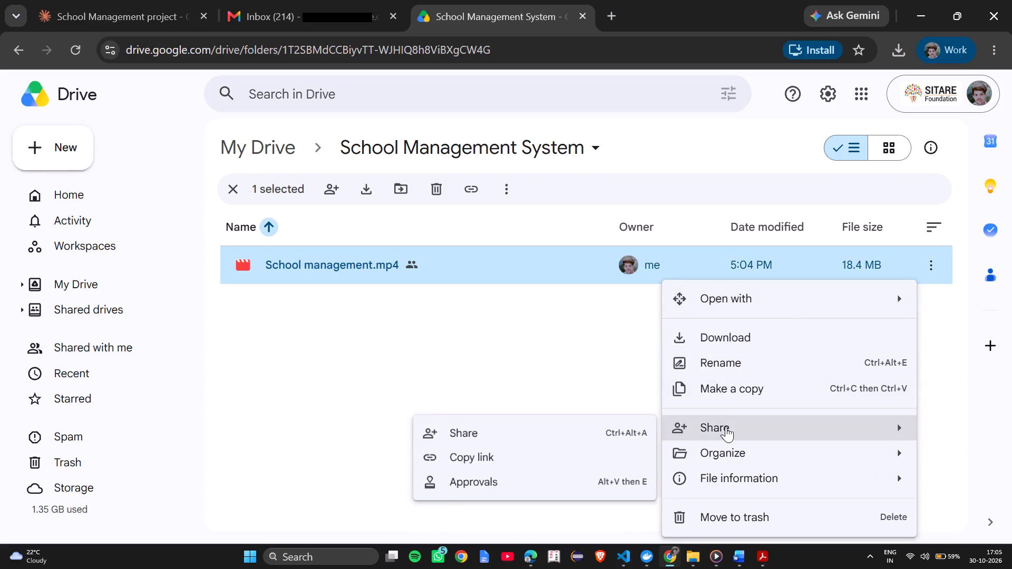
{"action": "left_click", "coordinate": [606, 425]}
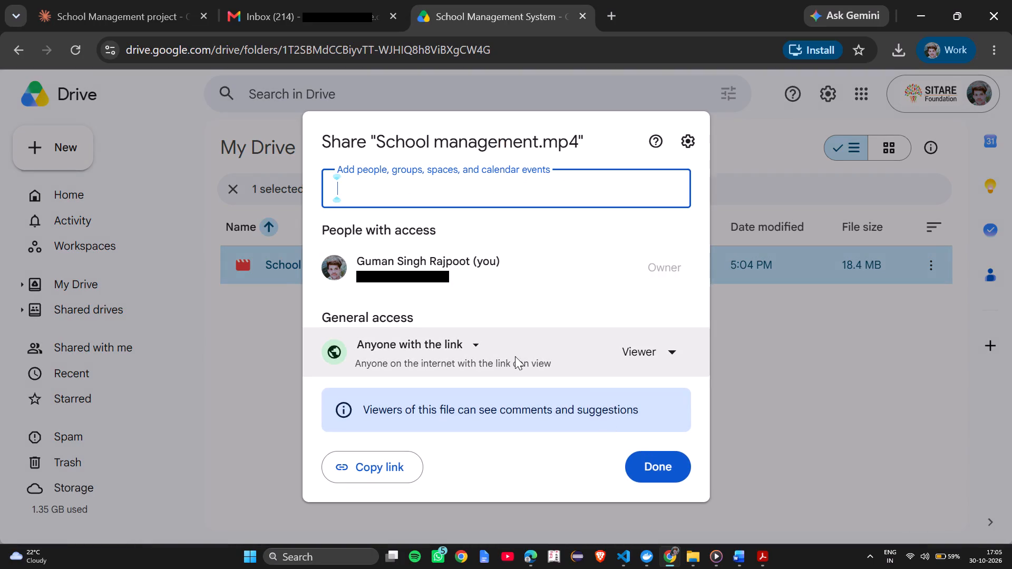
{"action": "left_click", "coordinate": [664, 466]}
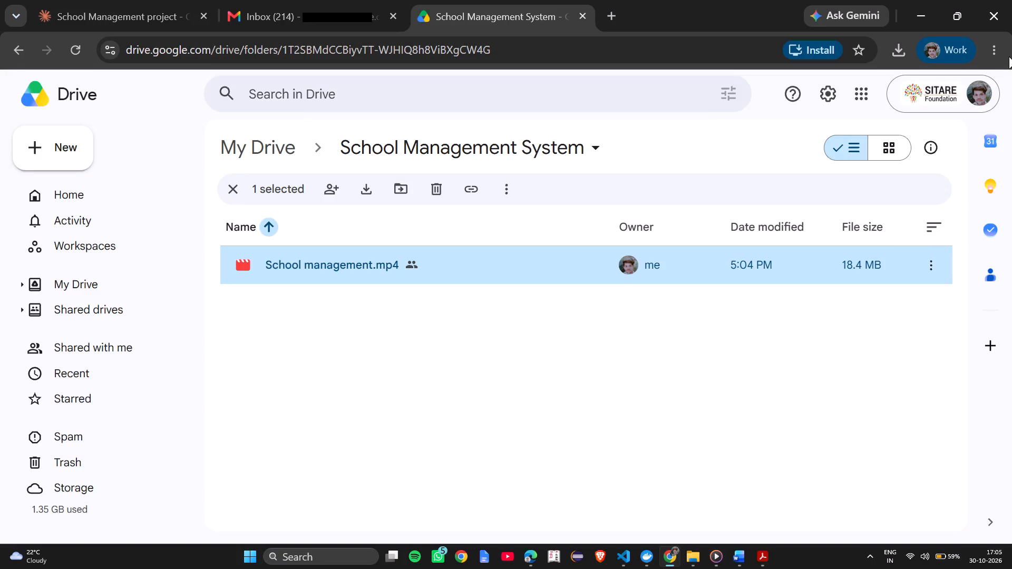
Close the Chrome, Edge, Acrobat, File Explorer and Media Player windows to return to the desktop.
{"action": "left_click", "coordinate": [989, 24]}
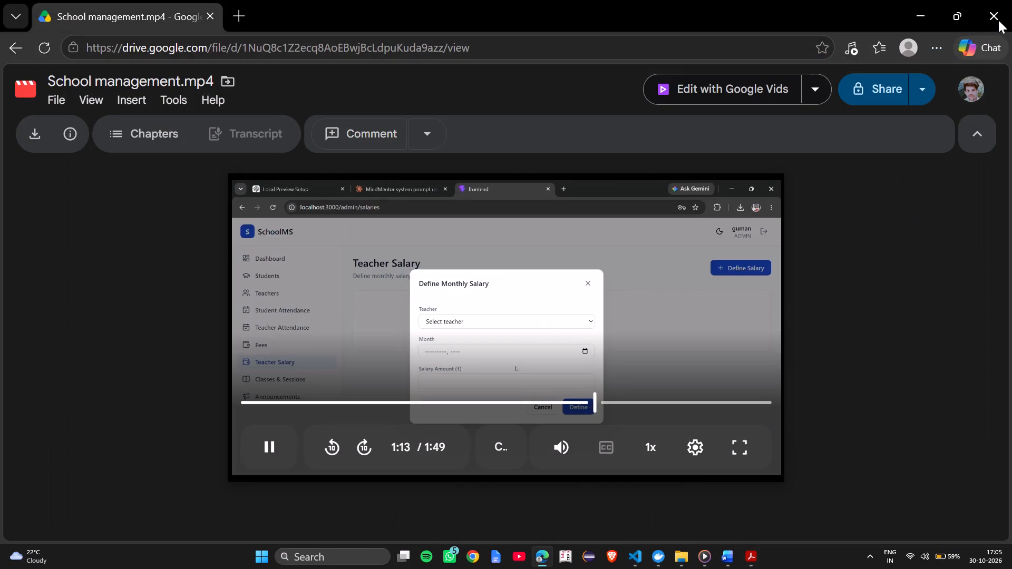
{"action": "left_click", "coordinate": [998, 20]}
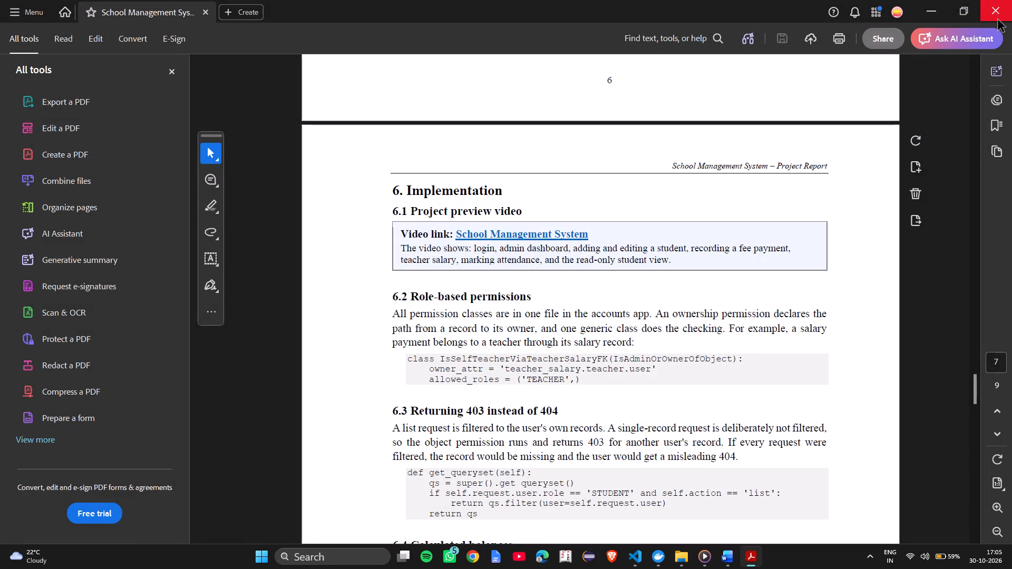
{"action": "left_click", "coordinate": [998, 20]}
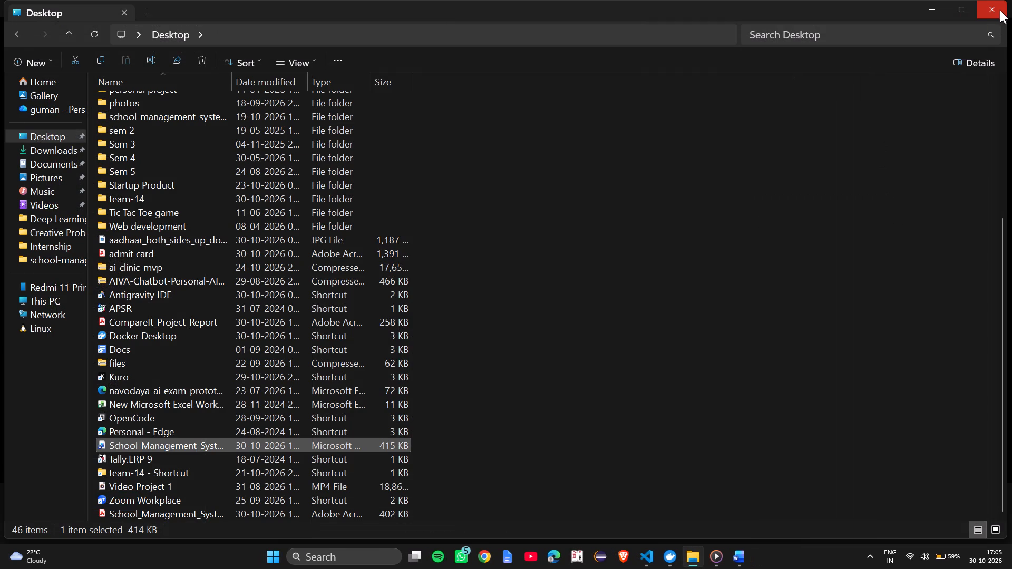
{"action": "left_click", "coordinate": [1000, 8]}
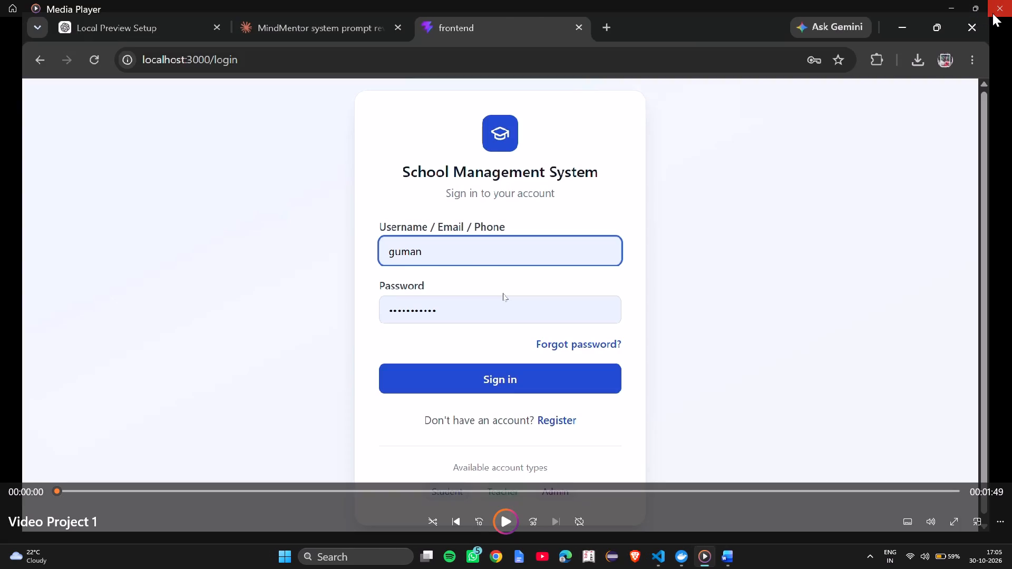
{"action": "left_click", "coordinate": [997, 13]}
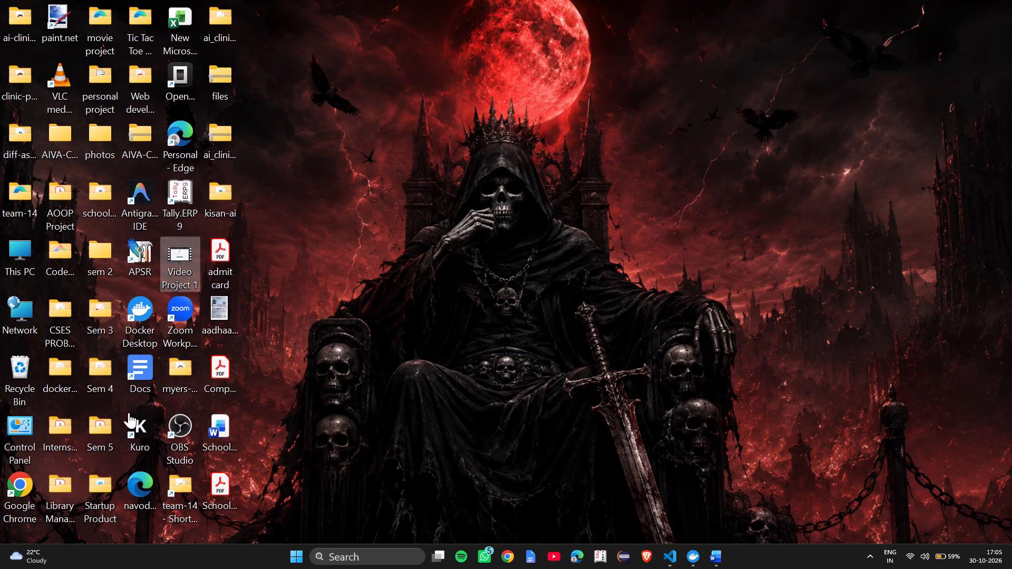
Launch Kuro from the desktop.
{"action": "double_click", "coordinate": [138, 426]}
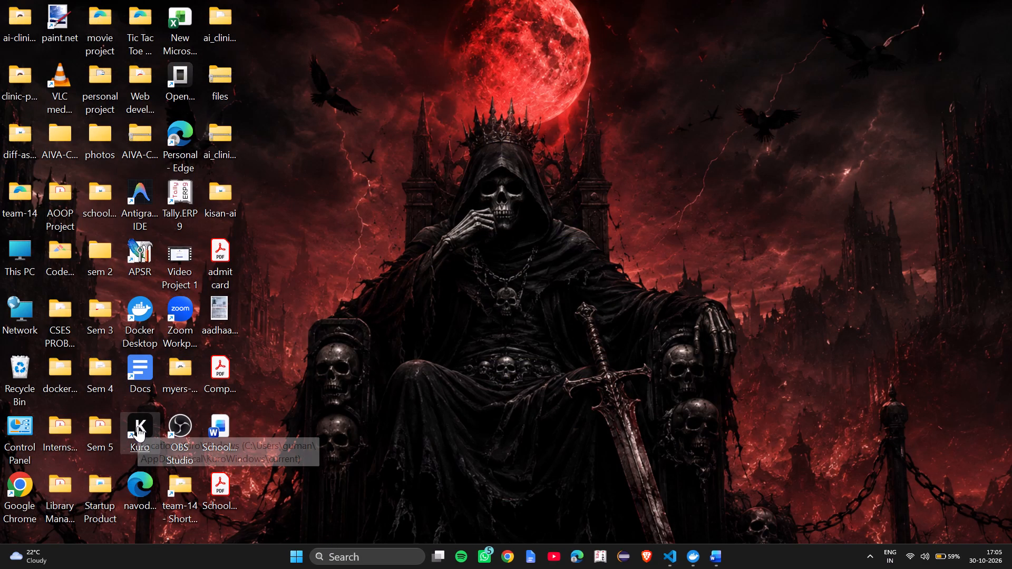